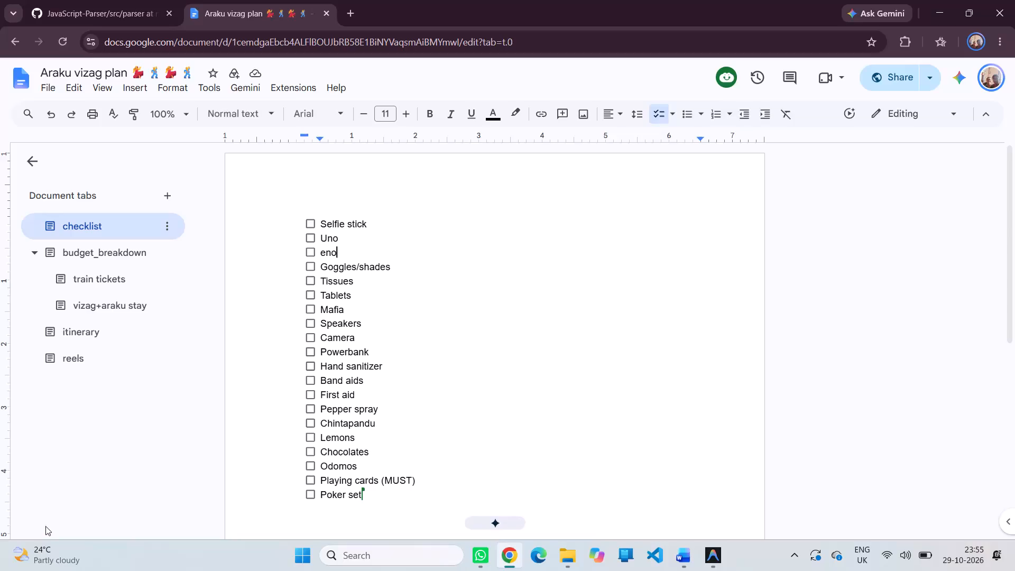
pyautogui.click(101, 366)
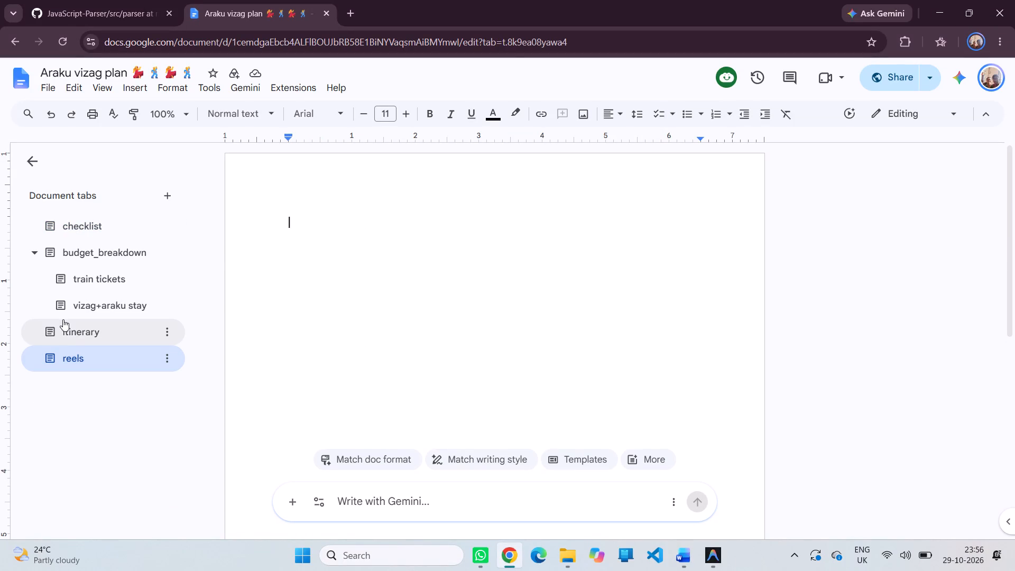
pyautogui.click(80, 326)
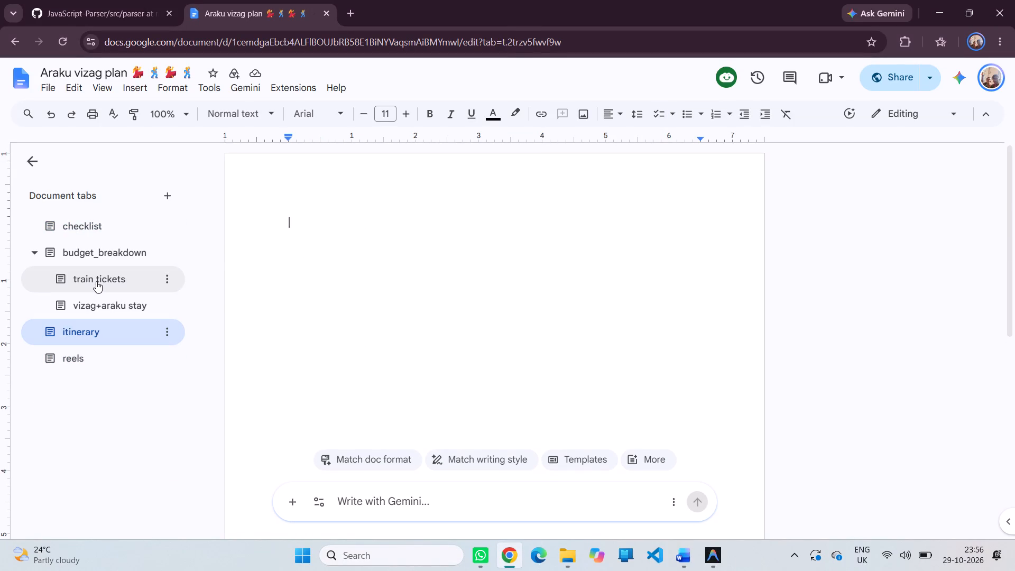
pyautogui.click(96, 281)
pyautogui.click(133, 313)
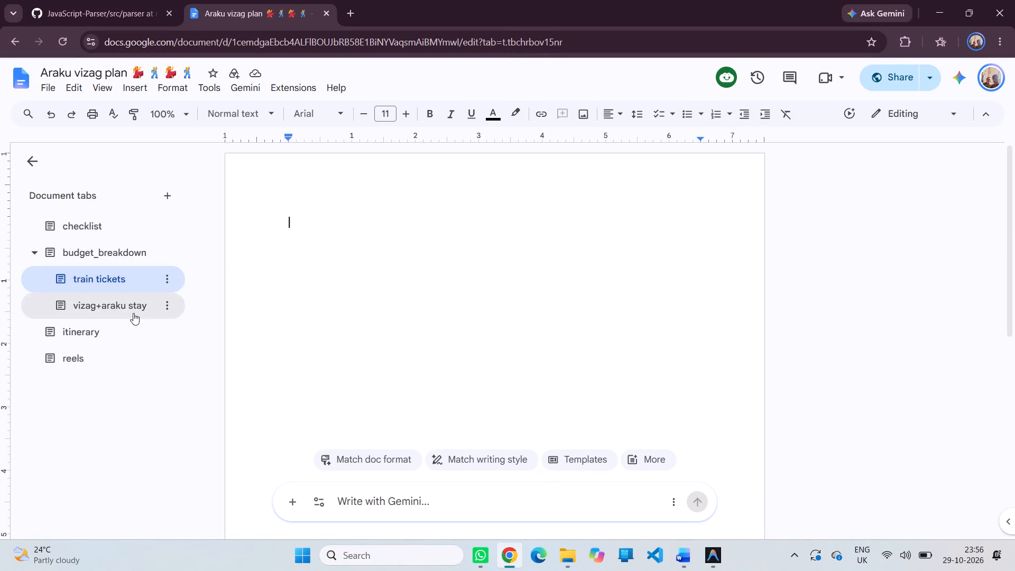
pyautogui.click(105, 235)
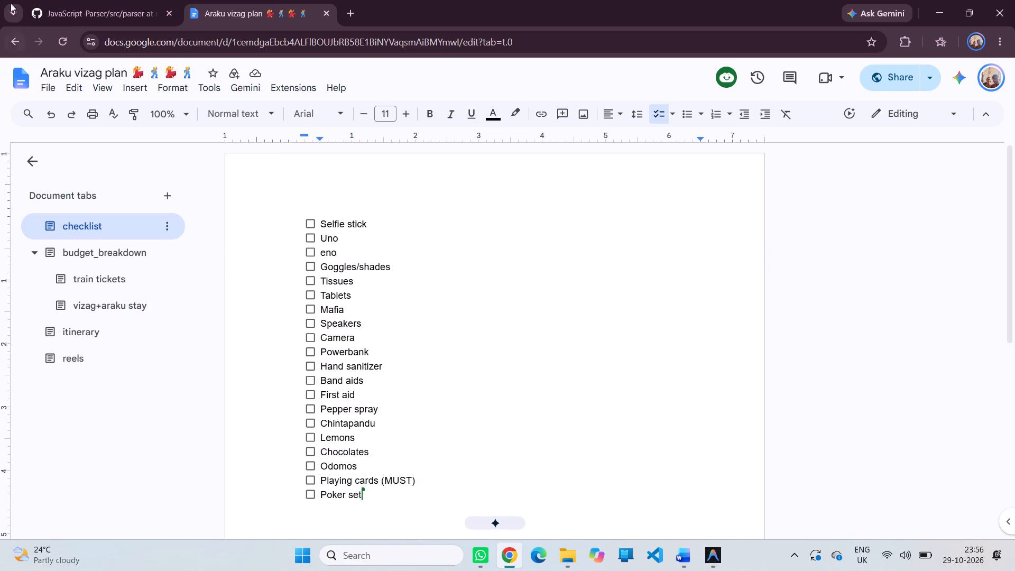
# Upload the Word file WIL_Report_AI_Unit_III_updated from the Downloads folder to Drive.
pyautogui.click(48, 87)
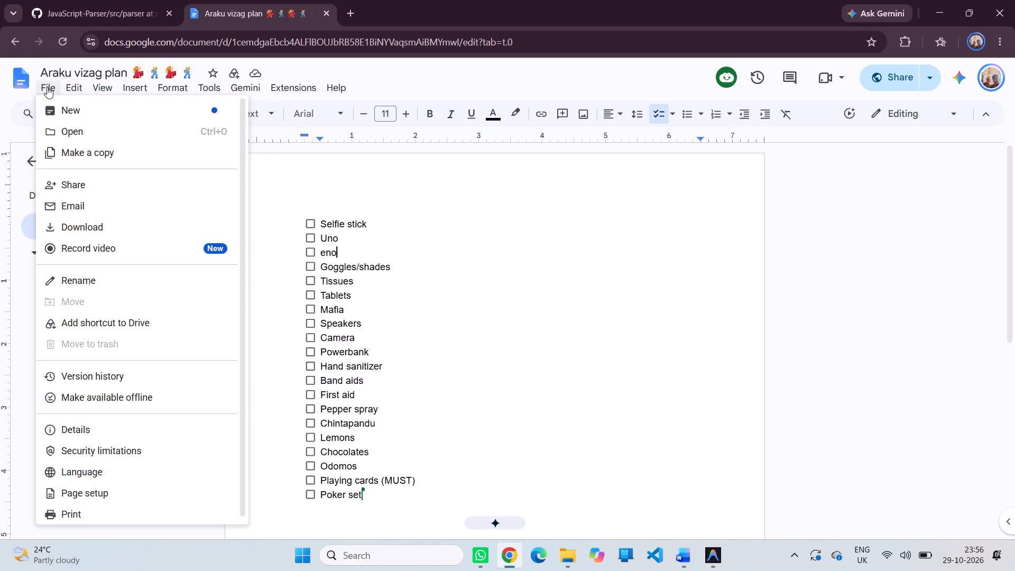
pyautogui.click(82, 131)
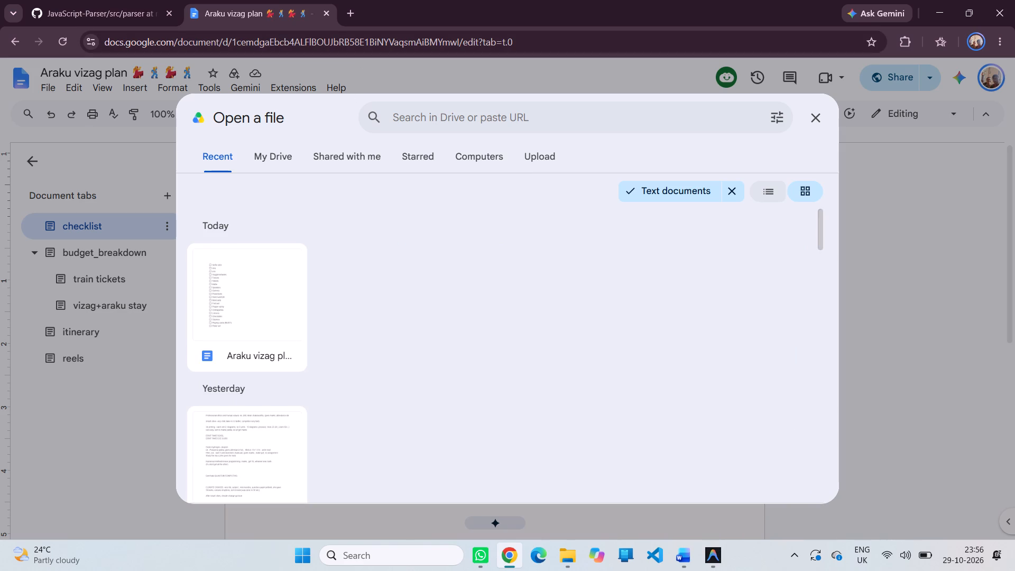
pyautogui.click(555, 154)
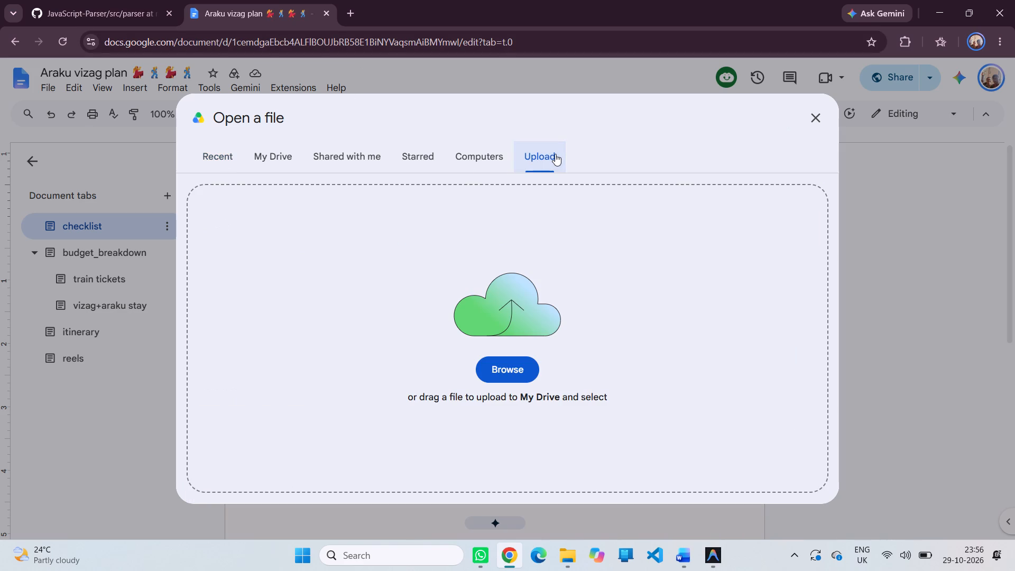
pyautogui.click(522, 360)
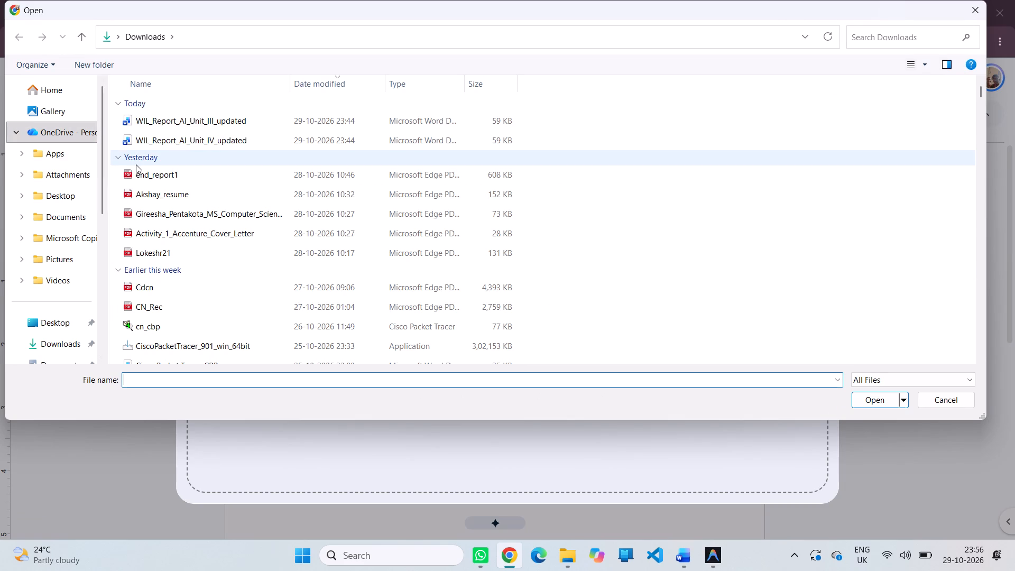
pyautogui.doubleClick(222, 123)
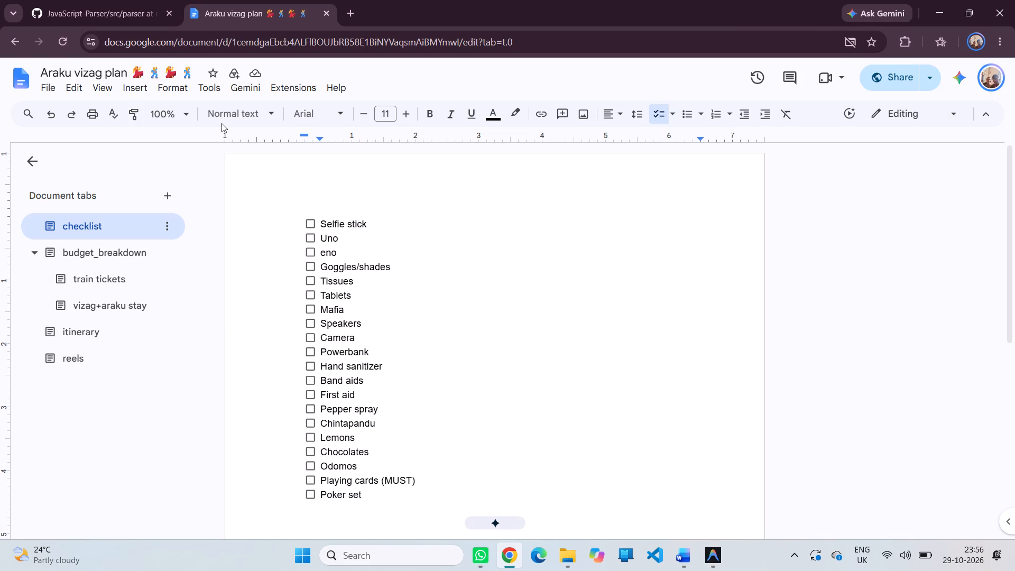
# Open the uploaded WIL_Report_AI_Unit_III_updated report from the recent Drive files.
pyautogui.scroll(-5, 532, 302)
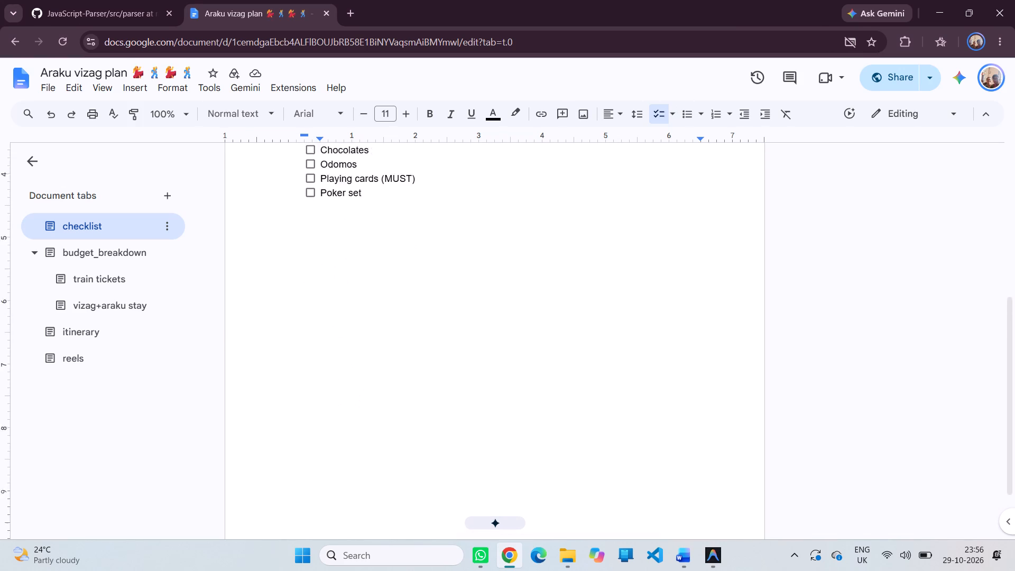
pyautogui.scroll(6, 532, 302)
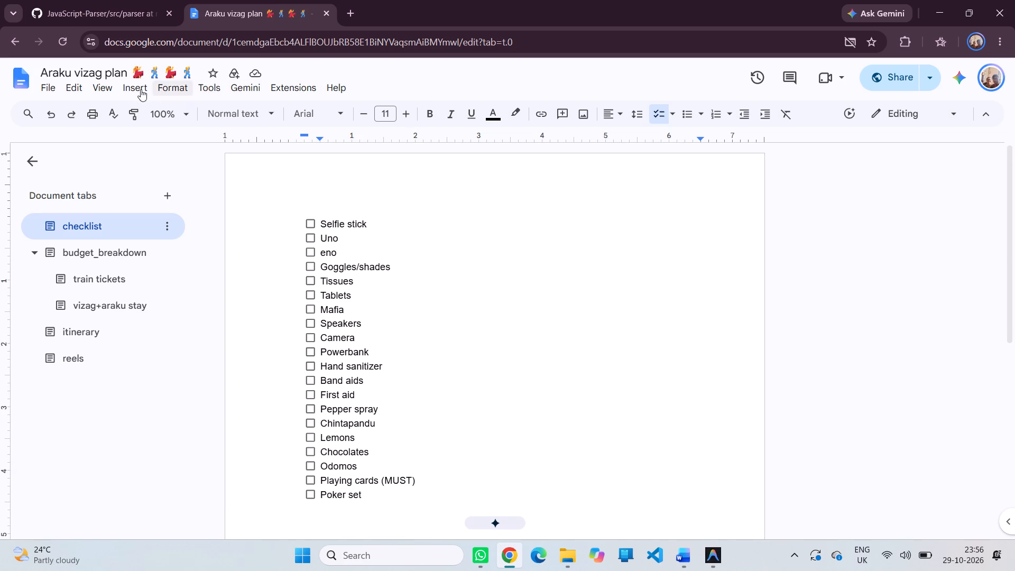
pyautogui.click(46, 87)
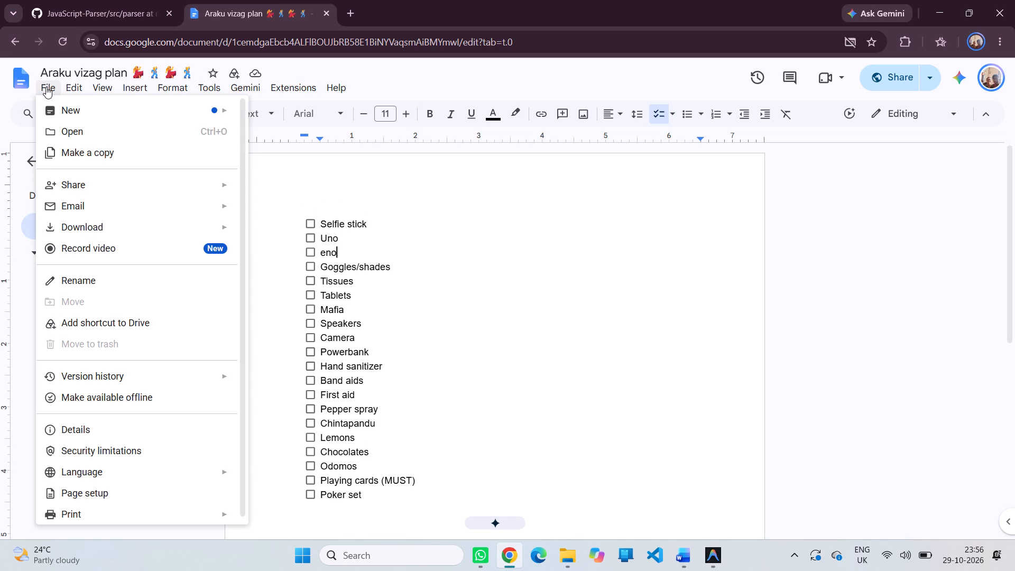
pyautogui.click(88, 128)
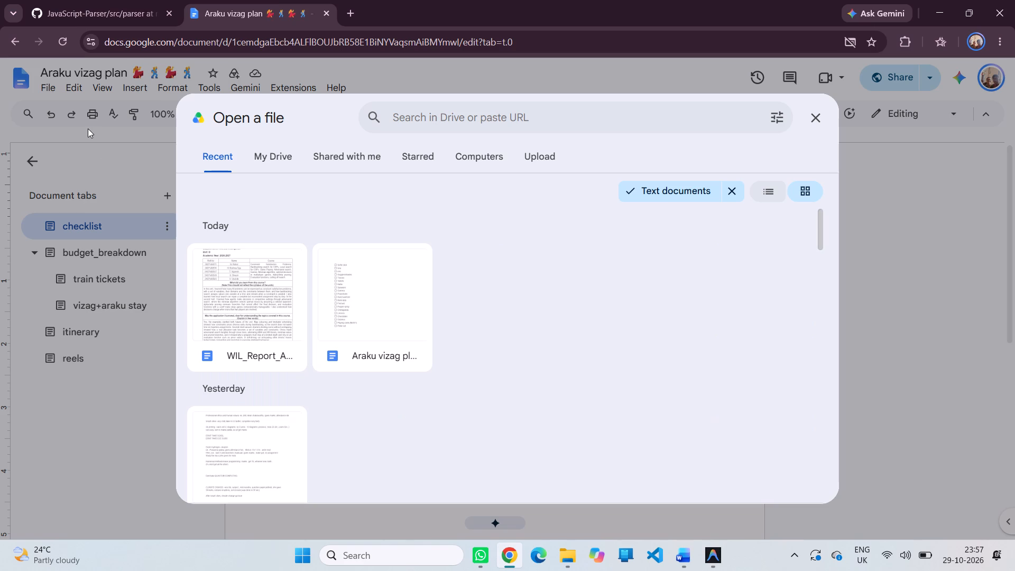
pyautogui.click(250, 320)
pyautogui.doubleClick(250, 320)
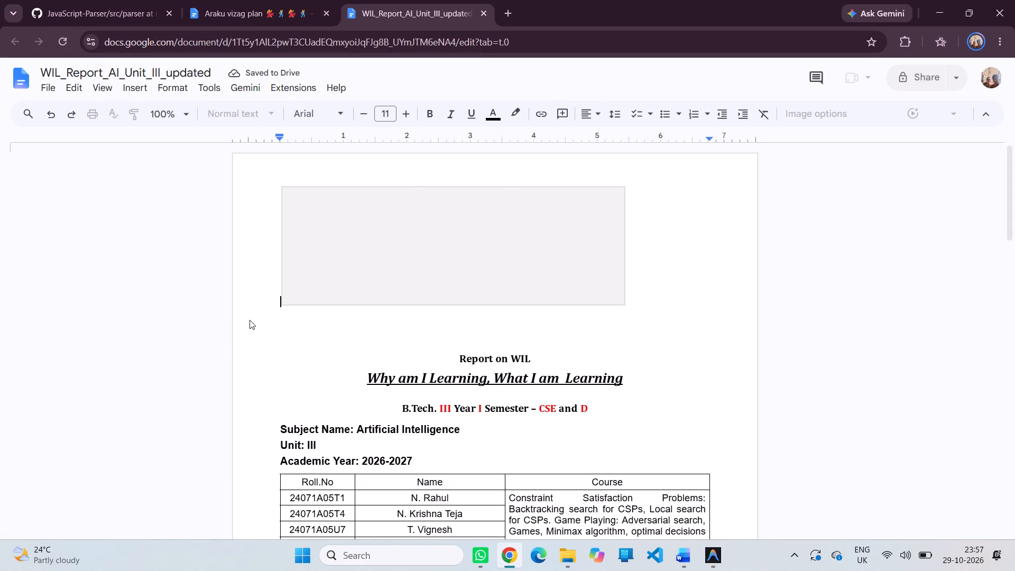
# Delete the last two characters of the roll number in the first student row of the report's table.
pyautogui.scroll(-2, 392, 422)
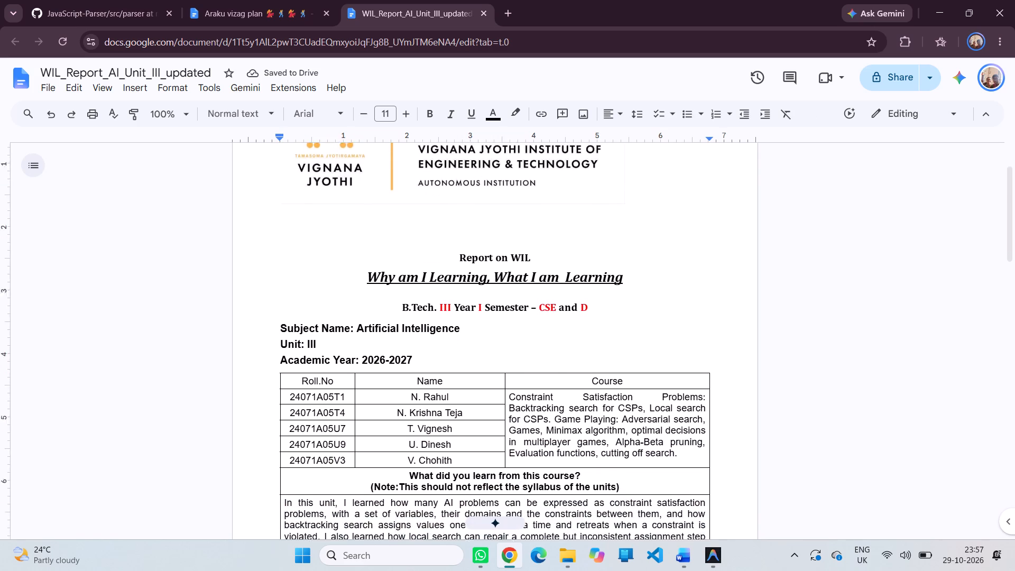
pyautogui.scroll(-2, 392, 422)
pyautogui.click(346, 359)
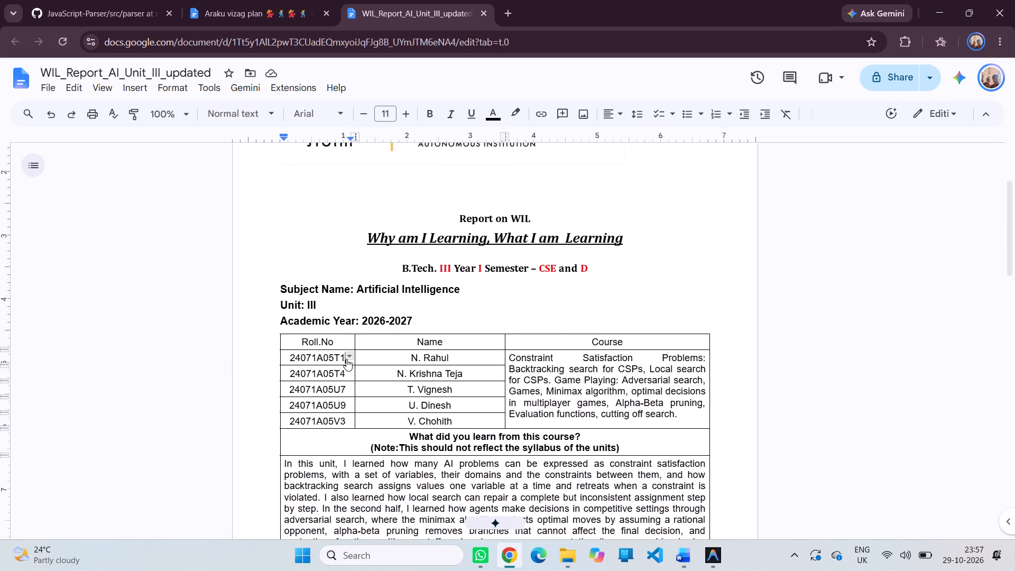
pyautogui.press('BackSpace')
pyautogui.press('BackSpace')
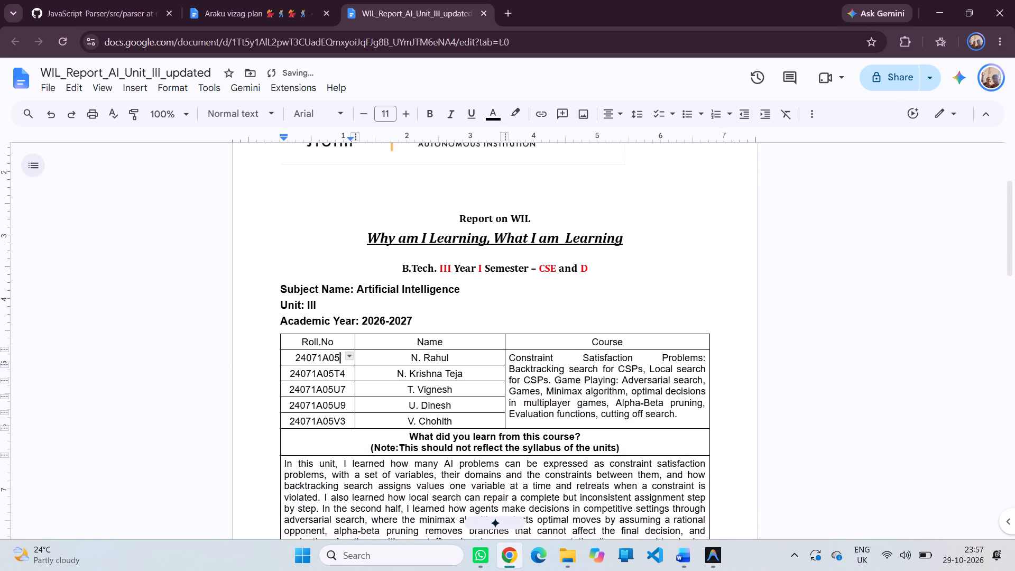
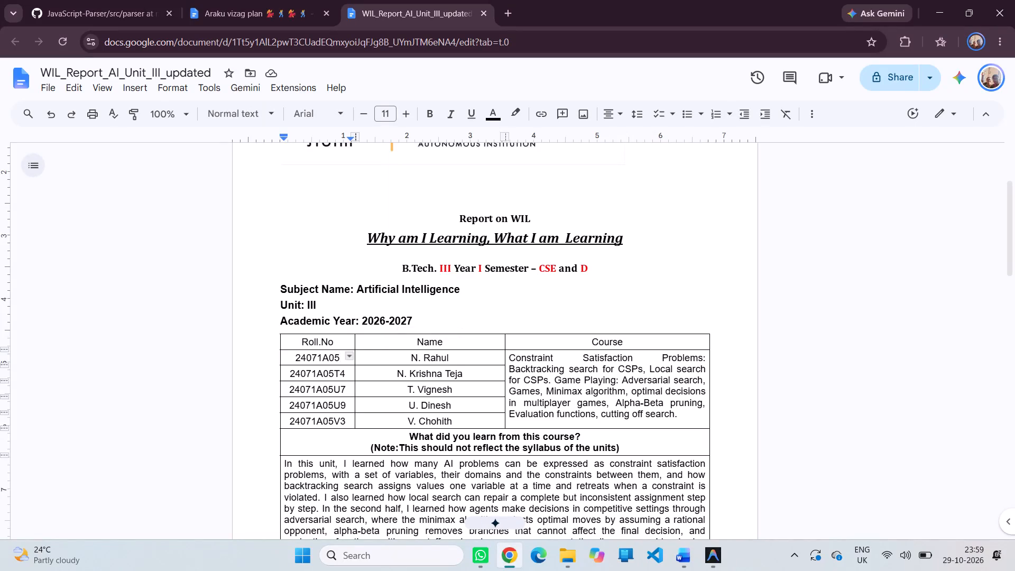
# Change the section letter at the end of the B.Tech. semester line to C.
pyautogui.click(587, 265)
pyautogui.press('BackSpace')
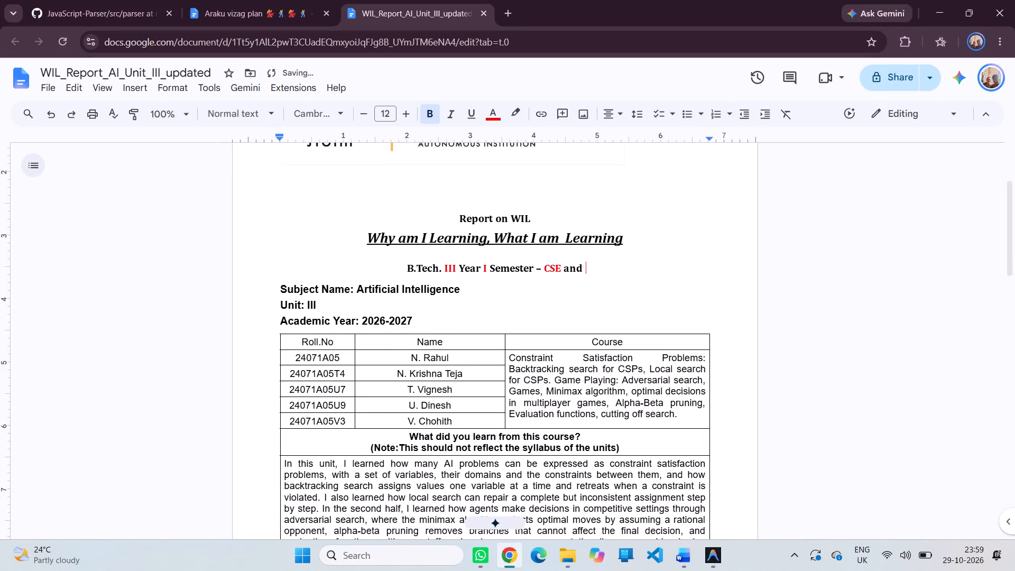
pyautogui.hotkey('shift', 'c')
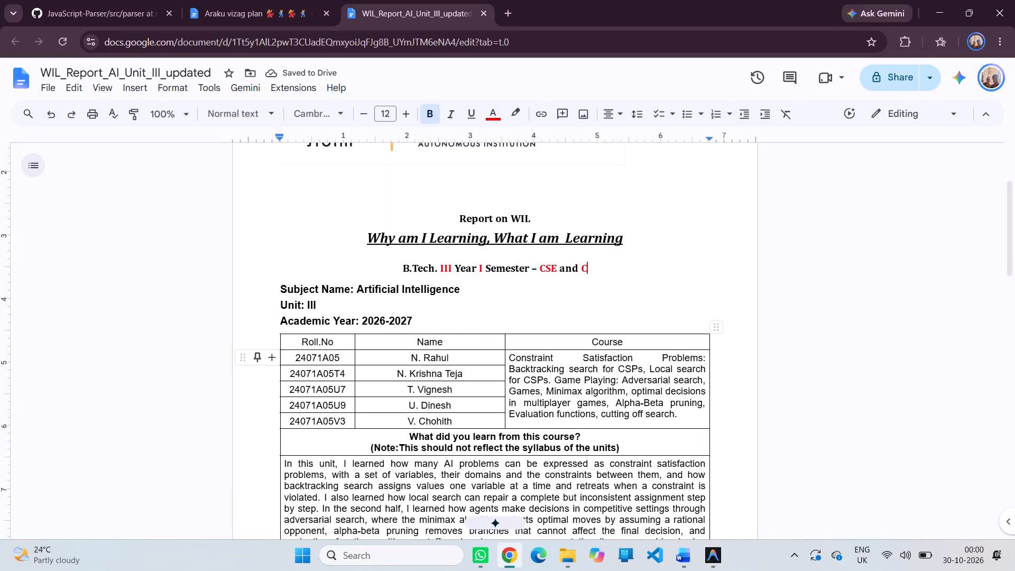
# Replace the last two characters of the roll number in the table's last student row with M5.
pyautogui.click(351, 420)
pyautogui.press('BackSpace')
pyautogui.press('BackSpace')
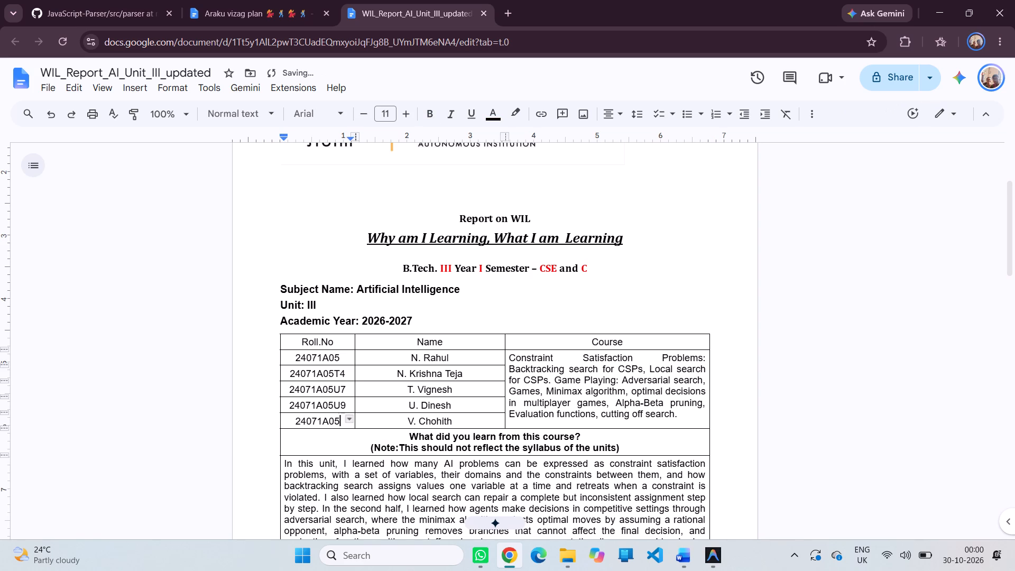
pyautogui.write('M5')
# Replace the student name in the table's last student row with the new student's initial and name.
pyautogui.click(456, 421)
pyautogui.press('BackSpace')
pyautogui.press('BackSpace')
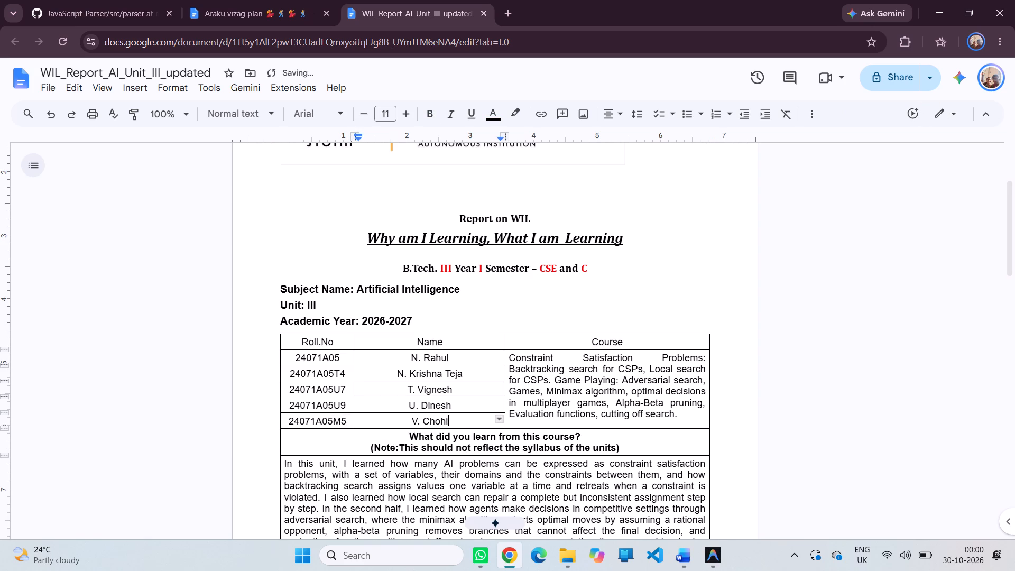
pyautogui.press('BackSpace')
pyautogui.press('BackSpace')
pyautogui.press('BackSpace')
pyautogui.press('BackSpace')
pyautogui.press('BackSpace')
pyautogui.press('BackSpace')
pyautogui.press('BackSpace')
pyautogui.press('BackSpace')
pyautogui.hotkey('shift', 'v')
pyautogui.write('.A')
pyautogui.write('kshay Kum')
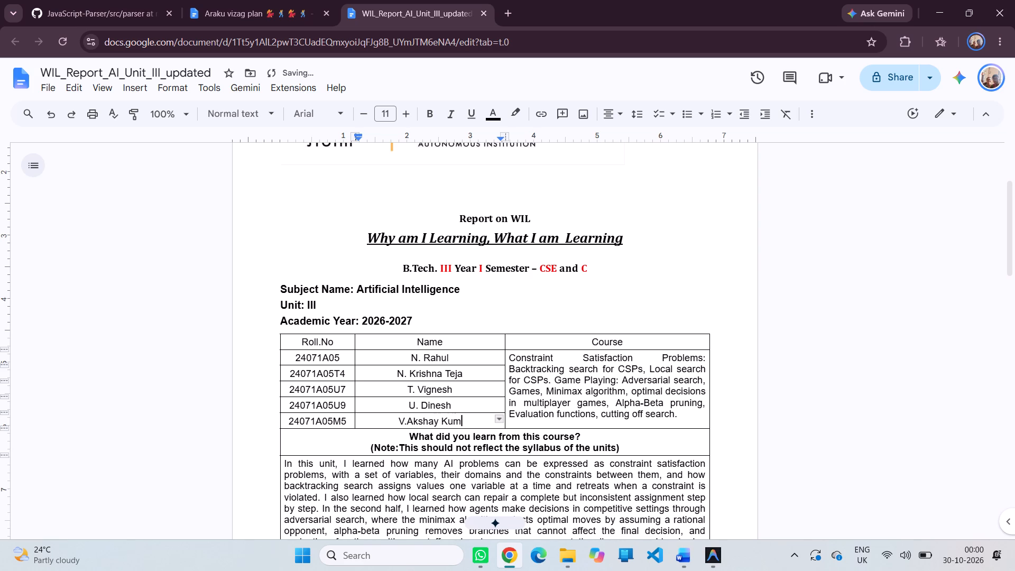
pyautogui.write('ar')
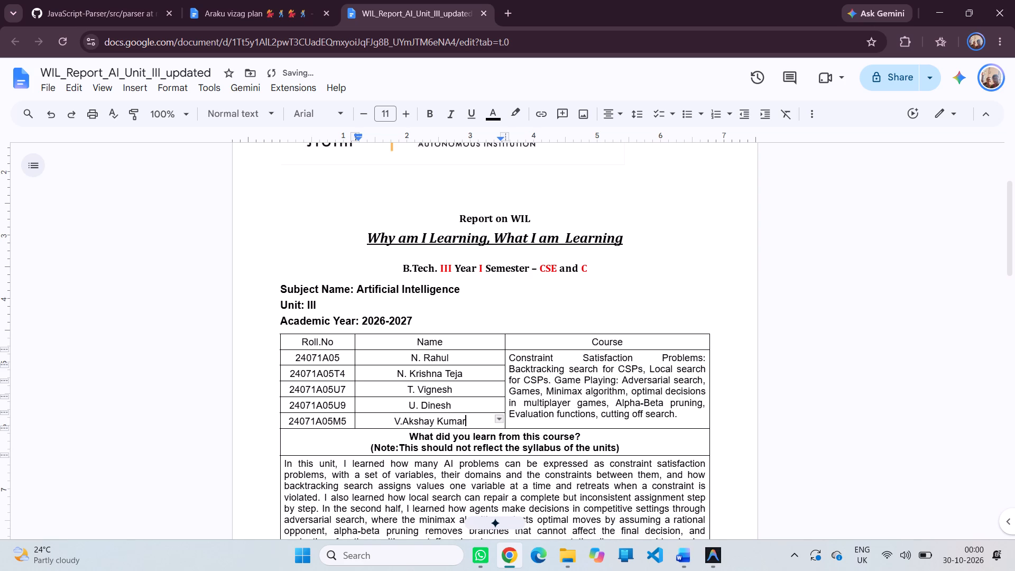
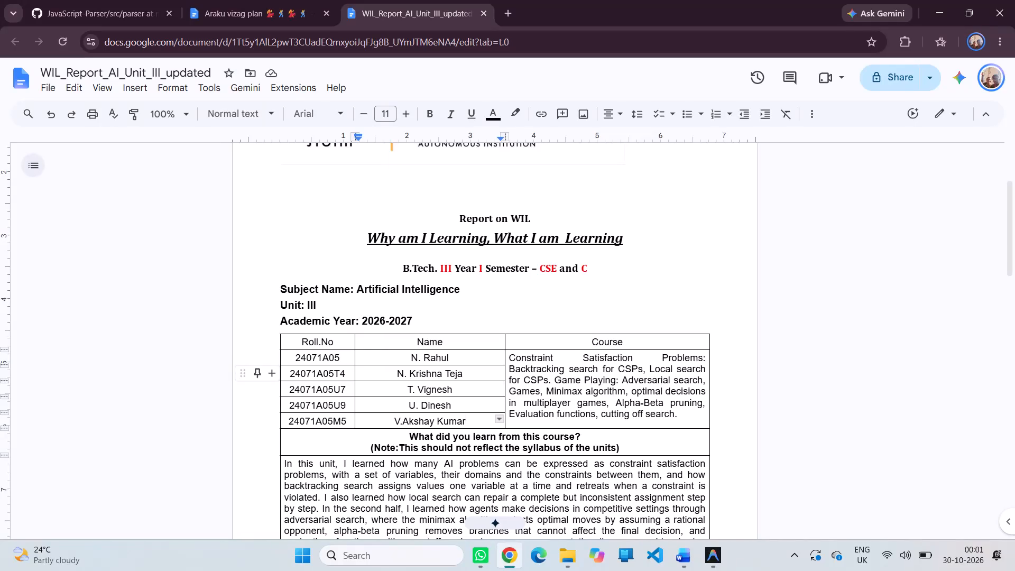
# End the roll number in the table's first student row with J8 and the one in the second row with J9.
pyautogui.click(343, 358)
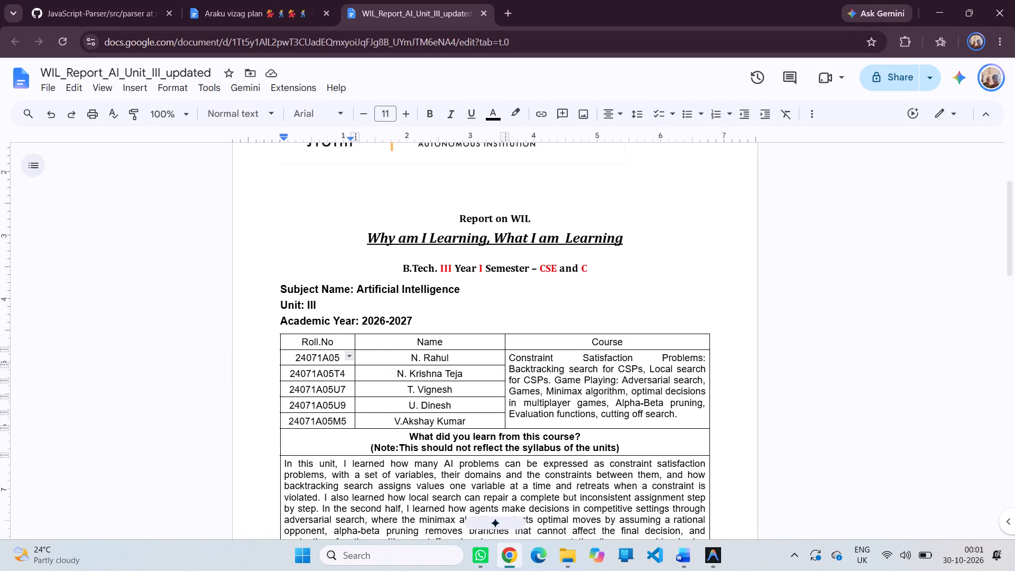
pyautogui.write('J8')
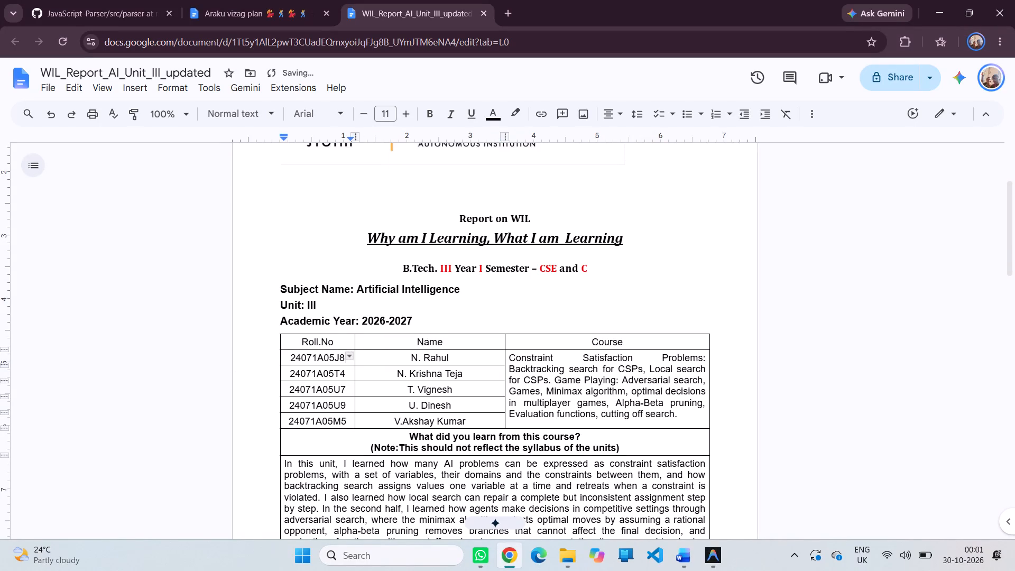
pyautogui.click(343, 375)
pyautogui.press('BackSpace')
pyautogui.press('BackSpace')
pyautogui.write('J9')
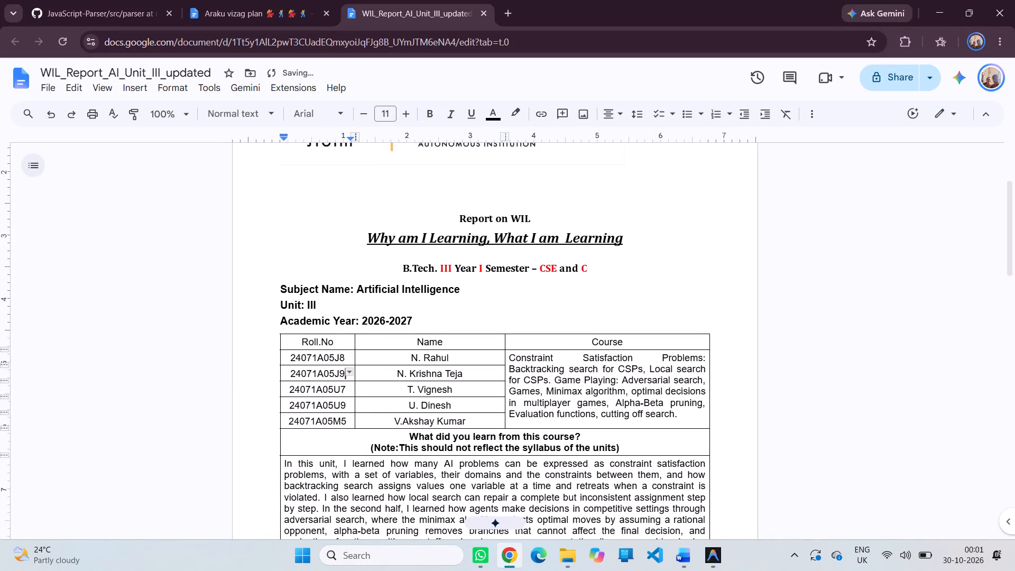
# Change the last digit of the first student row's roll number to 5 and of the second row's to 8.
pyautogui.click(346, 358)
pyautogui.press('BackSpace')
pyautogui.press('5')
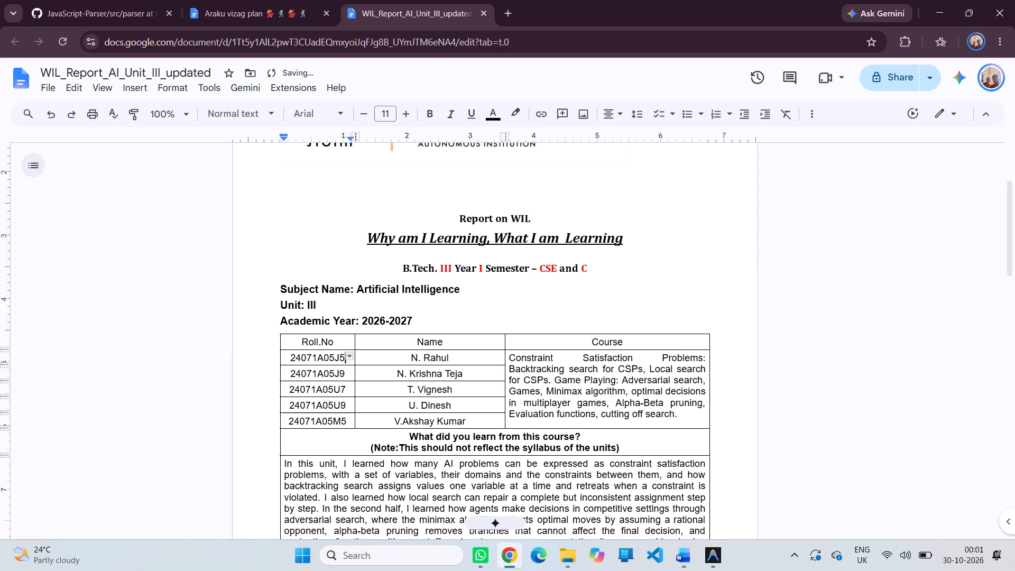
pyautogui.click(345, 380)
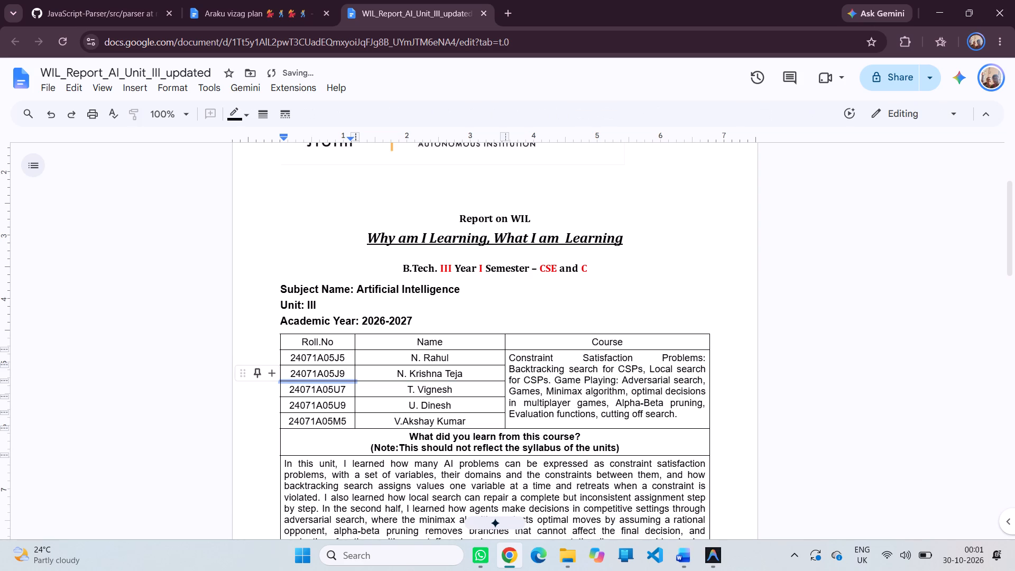
pyautogui.click(347, 374)
pyautogui.press('BackSpace')
pyautogui.press('8')
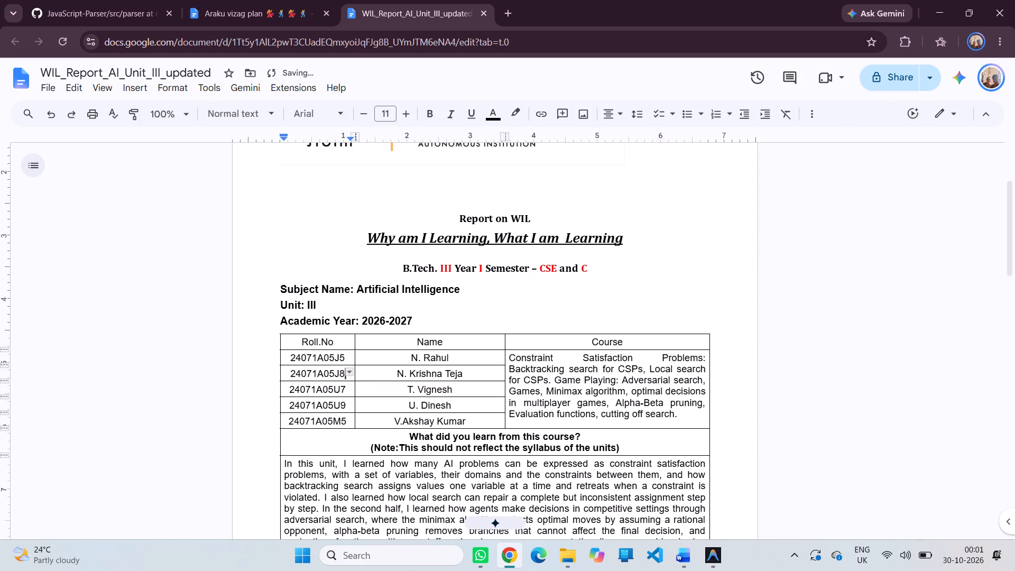
# Replace the last two characters of the roll numbers in the third and fourth student rows with J9 and K1.
pyautogui.click(346, 392)
pyautogui.press('BackSpace')
pyautogui.press('BackSpace')
pyautogui.write('J9')
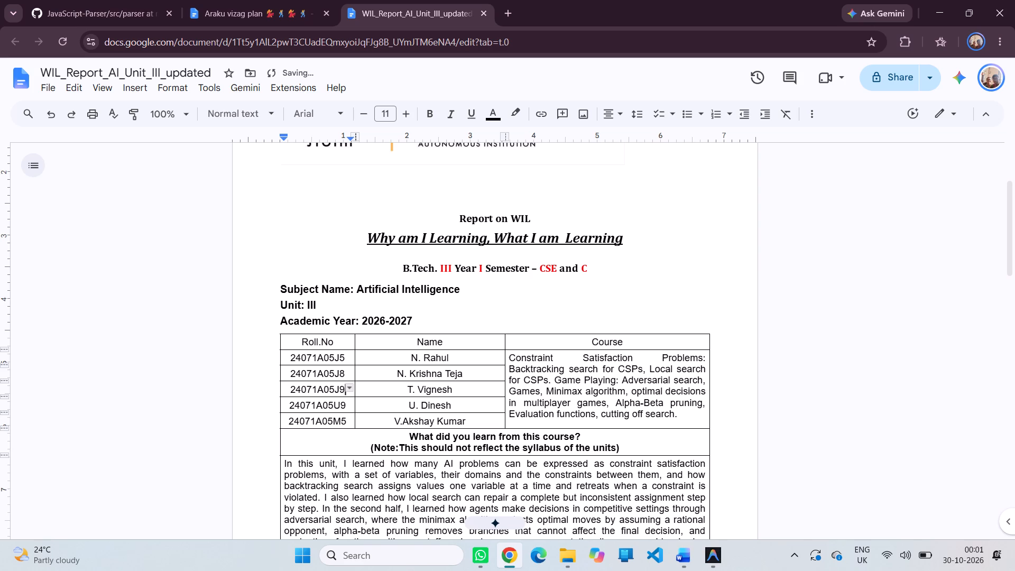
pyautogui.click(344, 407)
pyautogui.press('BackSpace')
pyautogui.press('BackSpace')
pyautogui.hotkey('shift', 'k')
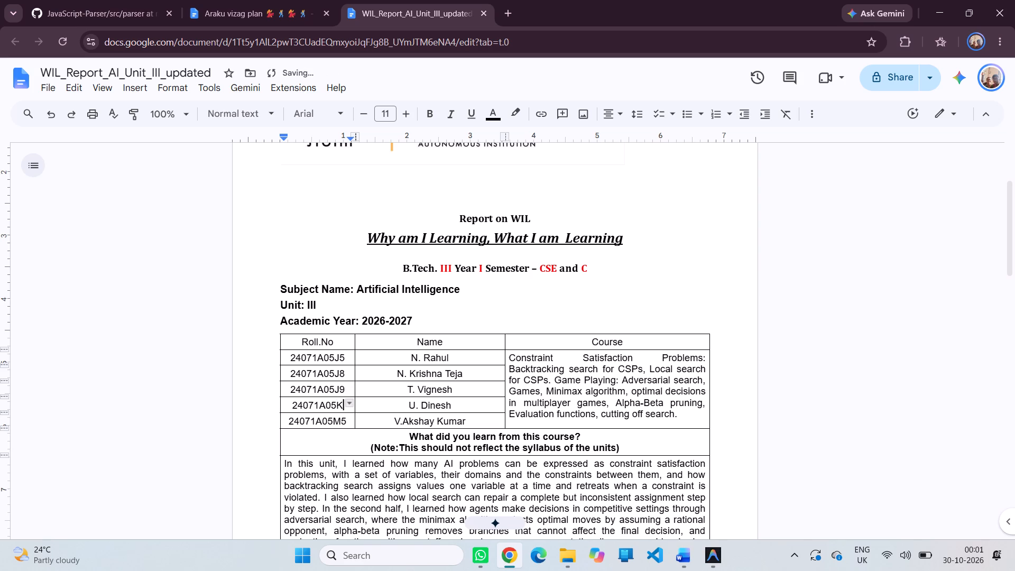
pyautogui.press('1')
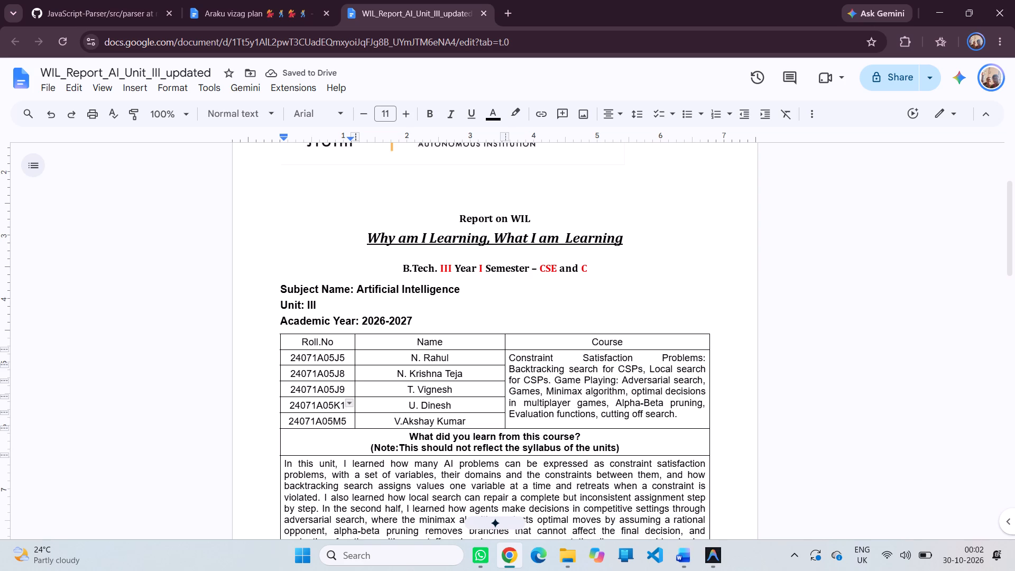
# Replace the student name in the table's first student row with the new student's initial and name.
pyautogui.click(429, 361)
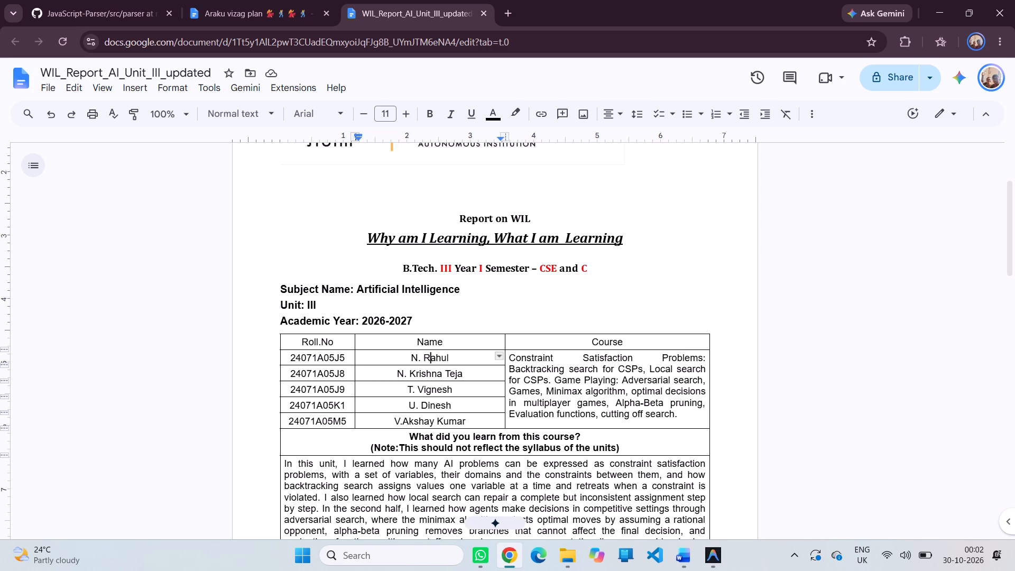
pyautogui.click(455, 358)
pyautogui.press('BackSpace')
pyautogui.press('BackSpace')
pyautogui.press('BackSpace')
pyautogui.press('BackSpace')
pyautogui.press('BackSpace')
pyautogui.press('BackSpace')
pyautogui.press('BackSpace')
pyautogui.press('BackSpace')
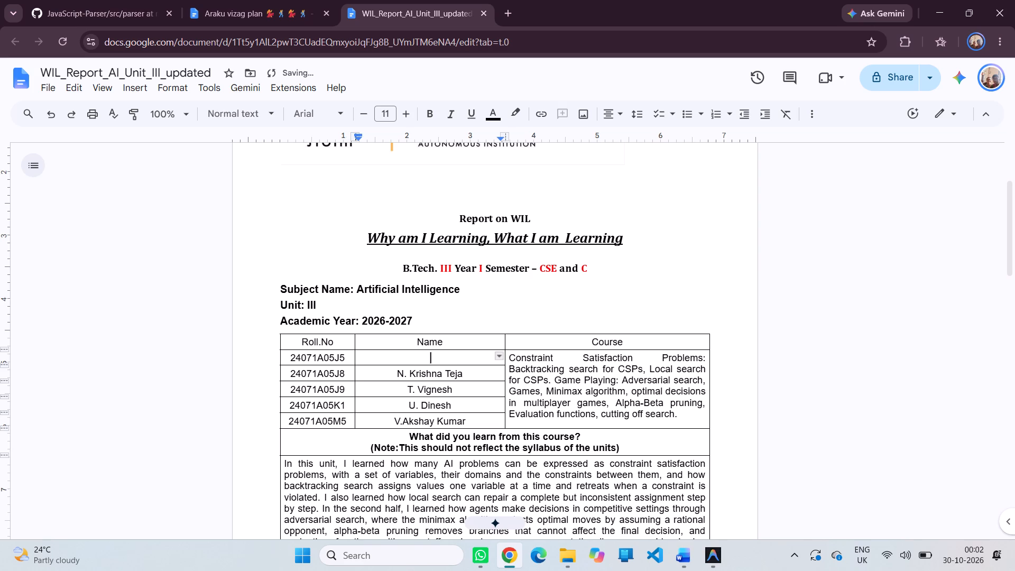
pyautogui.hotkey('shift', 'p')
pyautogui.write('.Giree')
pyautogui.write('sha')
# Replace the student name in the table's second student row with the new student's initial and name.
pyautogui.click(468, 375)
pyautogui.press('BackSpace')
pyautogui.press('BackSpace')
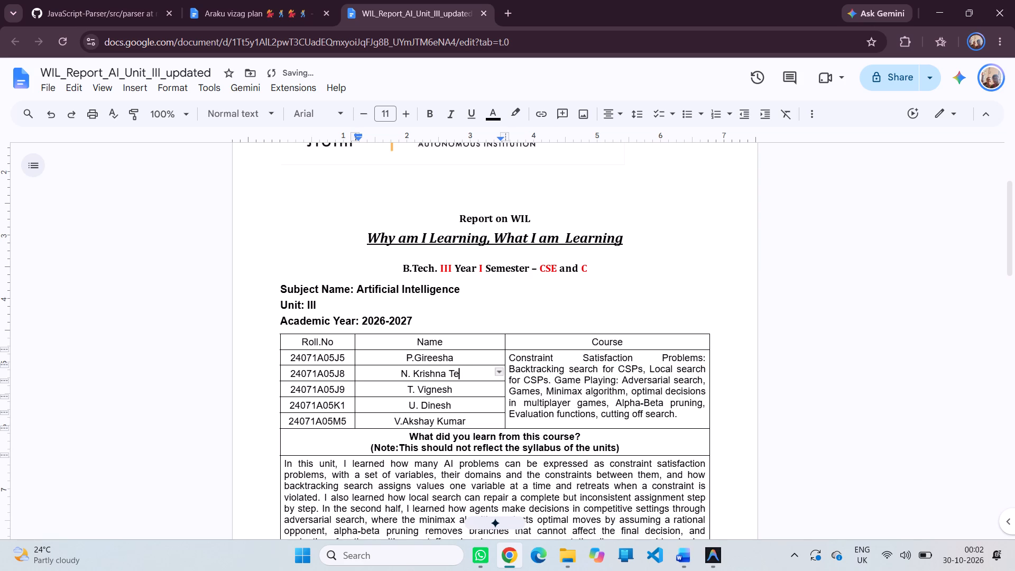
pyautogui.press('BackSpace')
pyautogui.press('BackSpace')
pyautogui.press('BackSpace')
pyautogui.press('BackSpace')
pyautogui.press('BackSpace')
pyautogui.press('BackSpace')
pyautogui.press('BackSpace')
pyautogui.press('BackSpace')
pyautogui.press('BackSpace')
pyautogui.press('BackSpace')
pyautogui.press('BackSpace')
pyautogui.press('BackSpace')
pyautogui.press('BackSpace')
pyautogui.hotkey('shift', 'r')
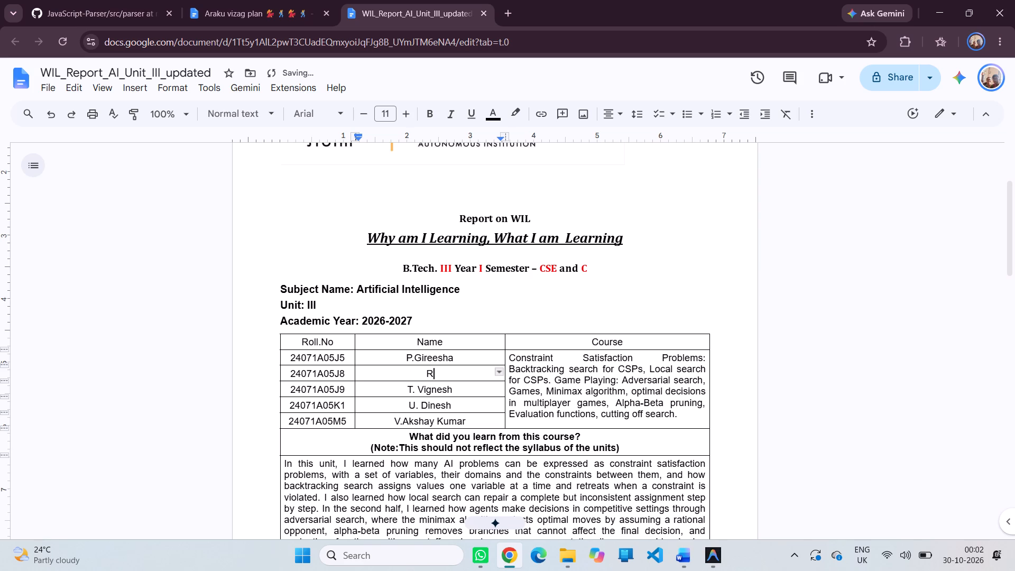
pyautogui.write('.Havish')
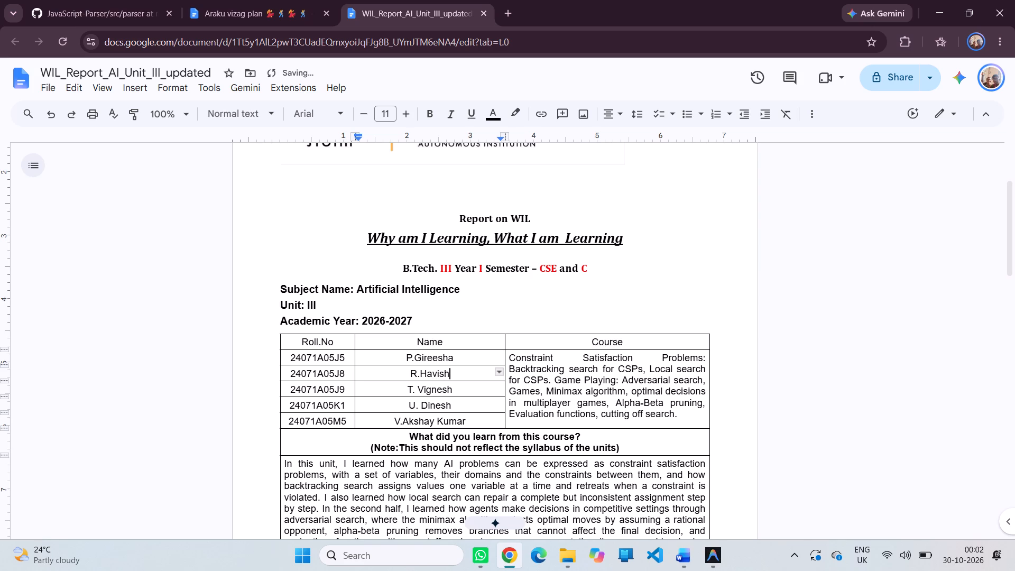
# Replace the student name in the table's third student row with the new student's initial and name.
pyautogui.click(462, 388)
pyautogui.press('BackSpace')
pyautogui.press('BackSpace')
pyautogui.press('BackSpace')
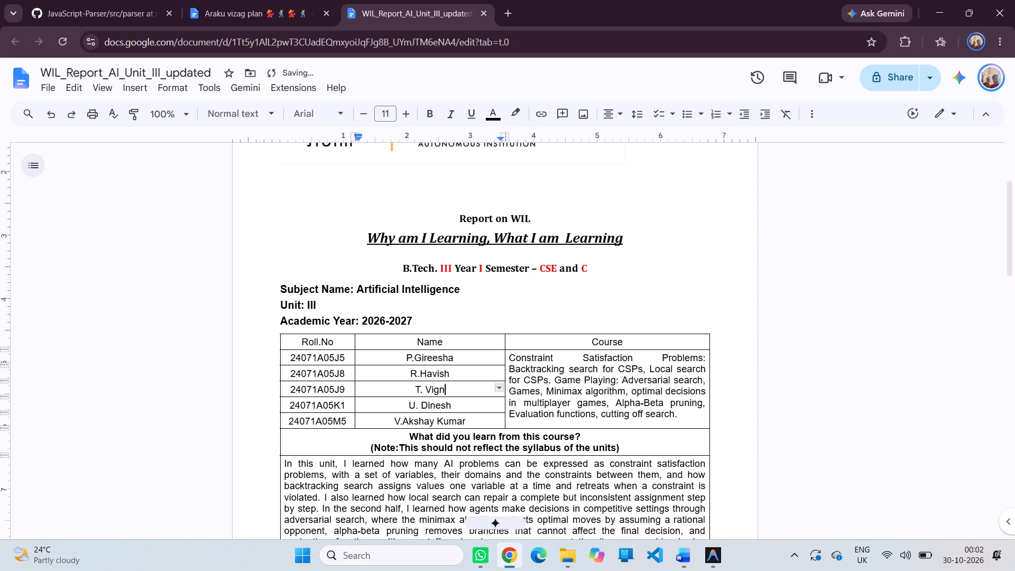
pyautogui.press('BackSpace')
pyautogui.press('BackSpace')
pyautogui.press('BackSpace')
pyautogui.press('BackSpace')
pyautogui.press('BackSpace')
pyautogui.press('BackSpace')
pyautogui.press('BackSpace')
pyautogui.hotkey('shift', 'r')
pyautogui.write('.Dilip')
# Replace the student name in the table's fourth student row with the new student's initial and name.
pyautogui.click(456, 403)
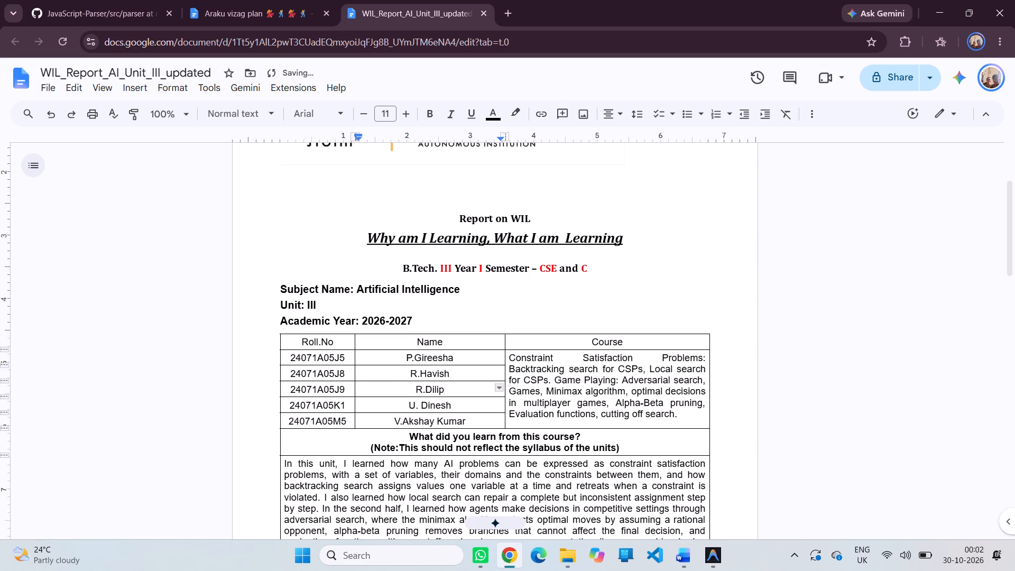
pyautogui.press('BackSpace')
pyautogui.press('BackSpace')
pyautogui.press('BackSpace')
pyautogui.press('BackSpace')
pyautogui.press('BackSpace')
pyautogui.press('BackSpace')
pyautogui.press('BackSpace')
pyautogui.press('BackSpace')
pyautogui.press('BackSpace')
pyautogui.hotkey('shift', 's')
pyautogui.write('.A')
pyautogui.write('bhilash')
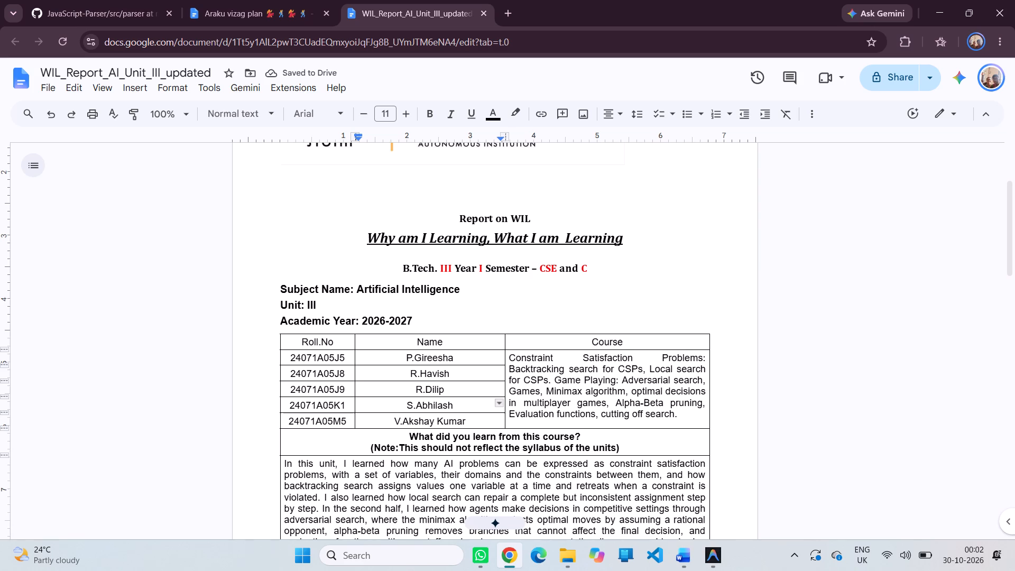
# Look over the rest of the report and download it as a PDF document.
pyautogui.scroll(-11, 460, 403)
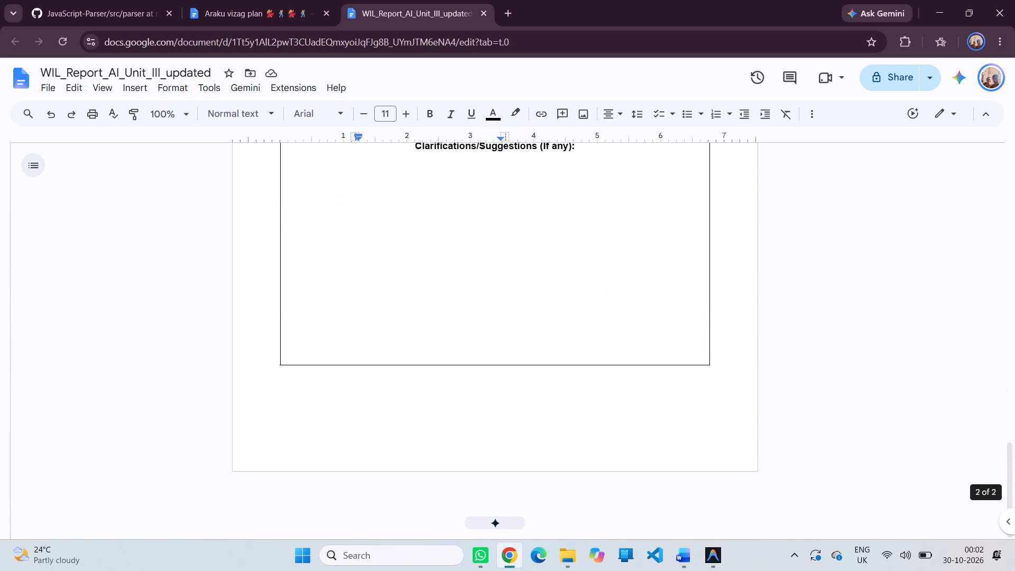
pyautogui.scroll(-2, 460, 403)
pyautogui.scroll(12, 460, 403)
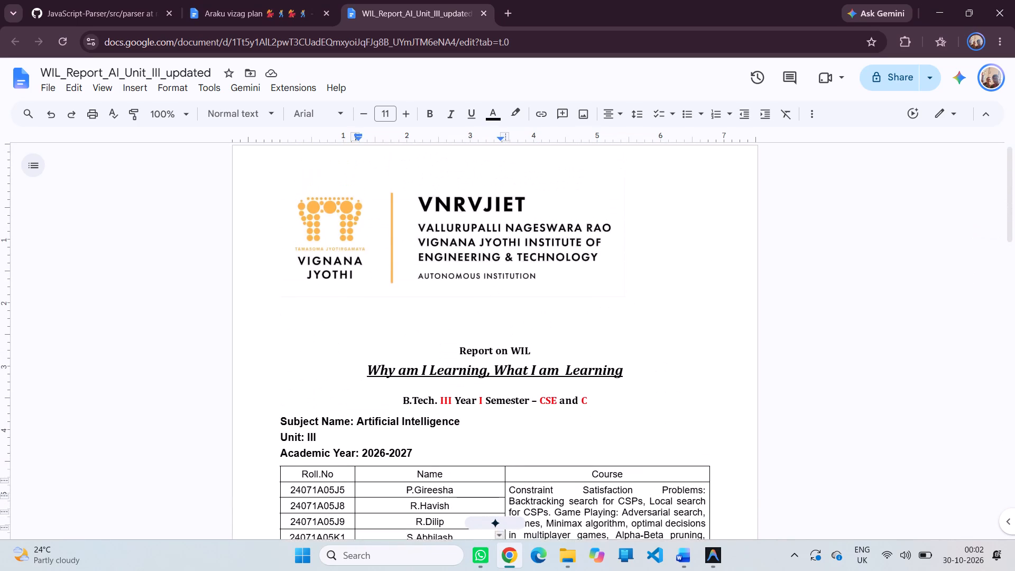
pyautogui.click(49, 88)
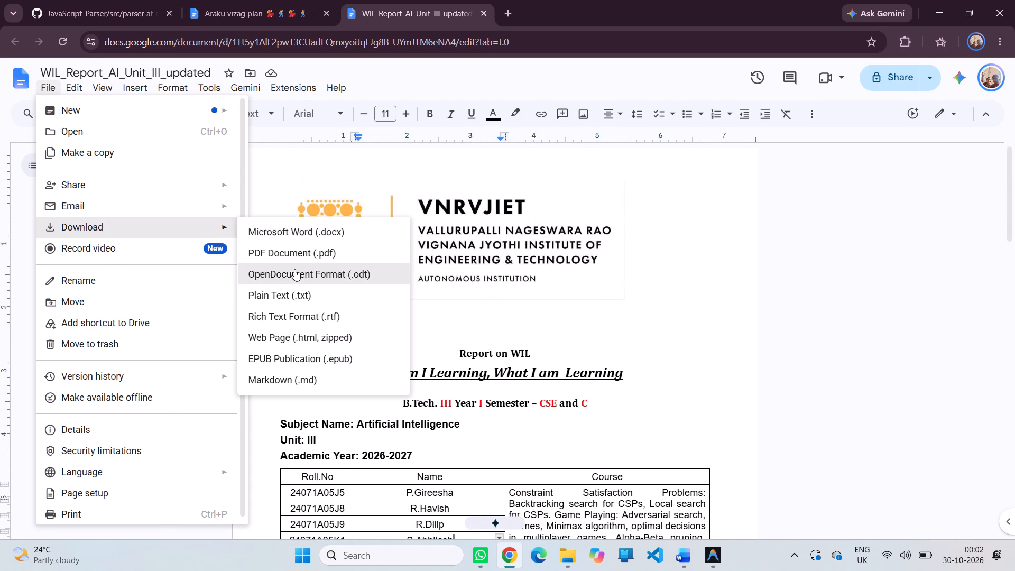
pyautogui.click(296, 253)
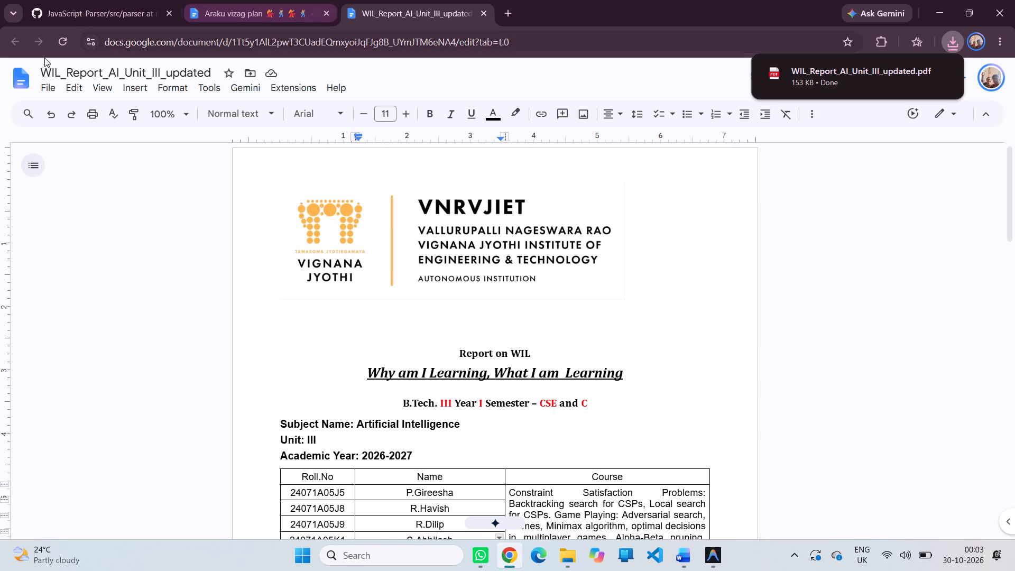
# Upload the Word file WIL_Report_AI_Unit_IV_updated from the Downloads folder to open it in Google Docs.
pyautogui.click(44, 93)
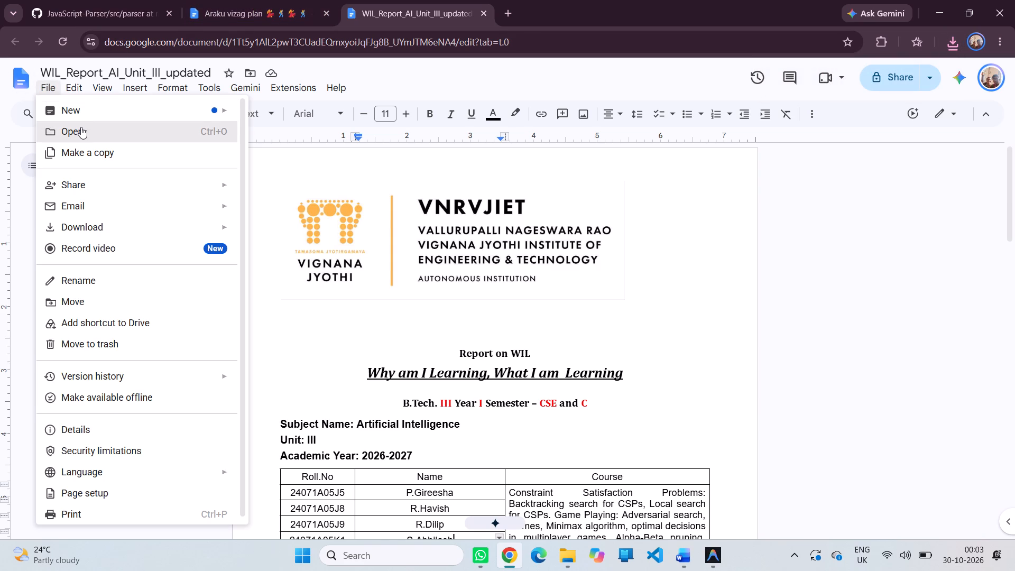
pyautogui.click(81, 127)
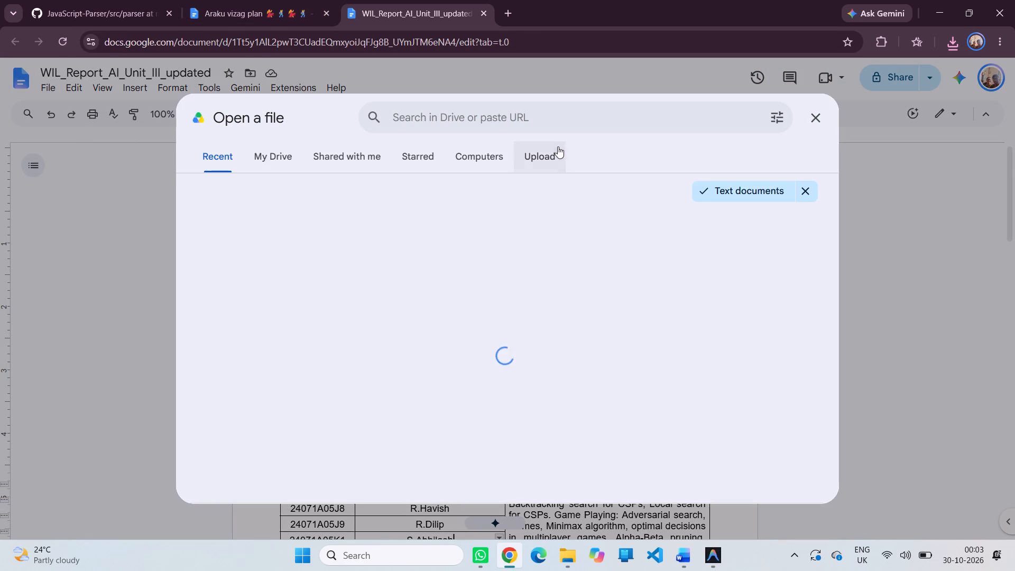
pyautogui.click(552, 149)
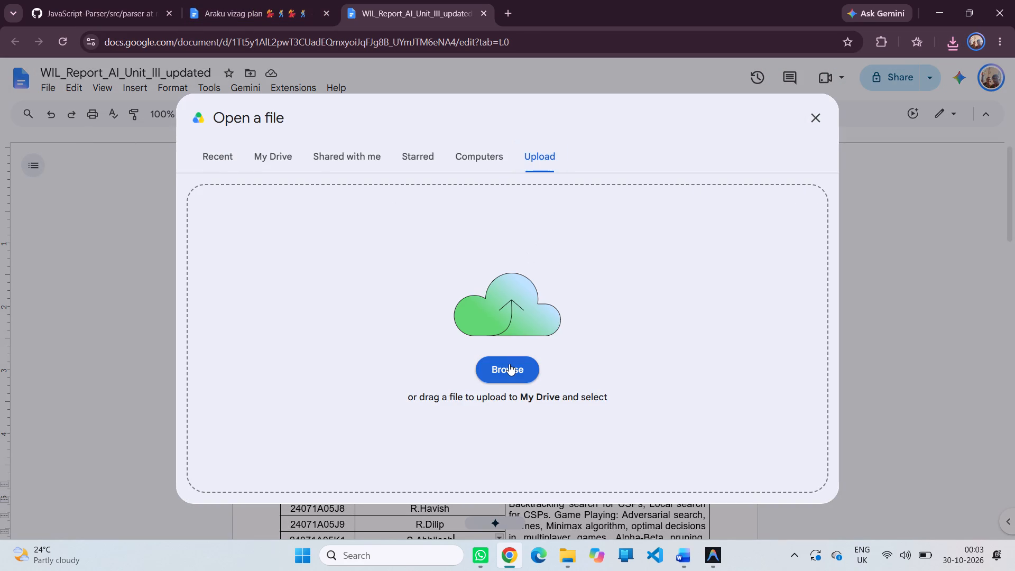
pyautogui.click(509, 364)
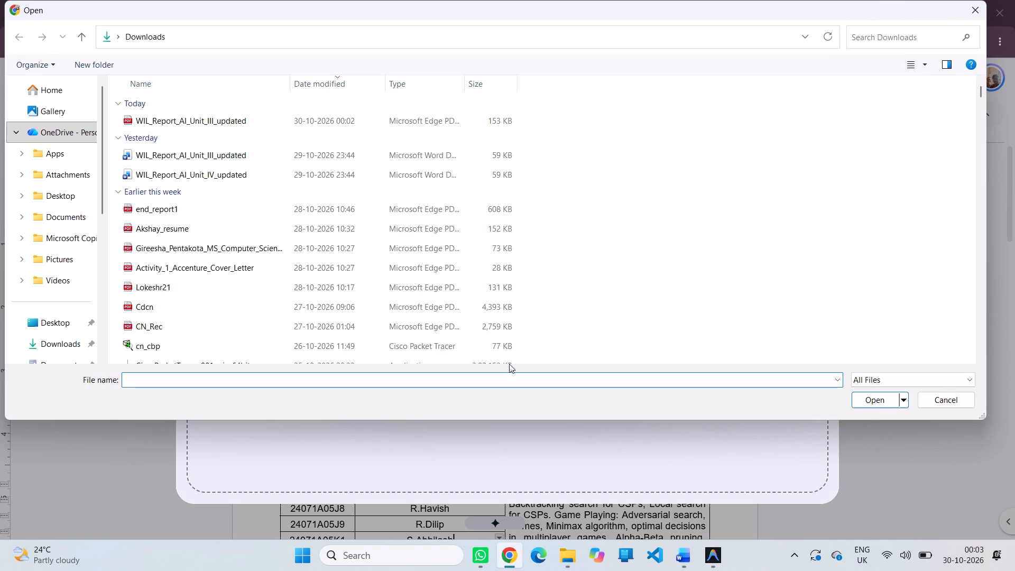
pyautogui.doubleClick(223, 172)
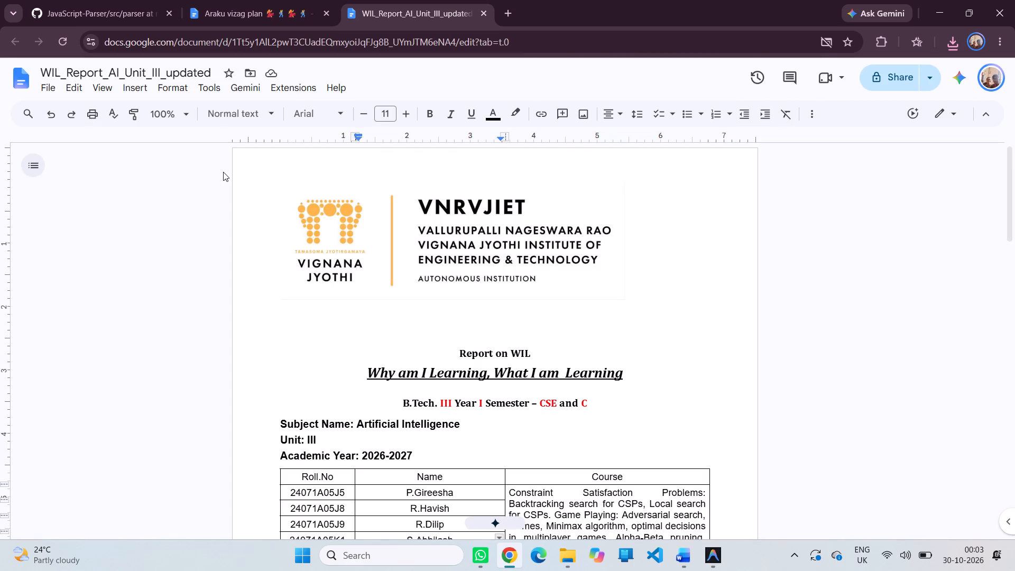
# Open the WIL_Report_AI_Unit_IV_updated document from the recent Drive files.
pyautogui.click(41, 84)
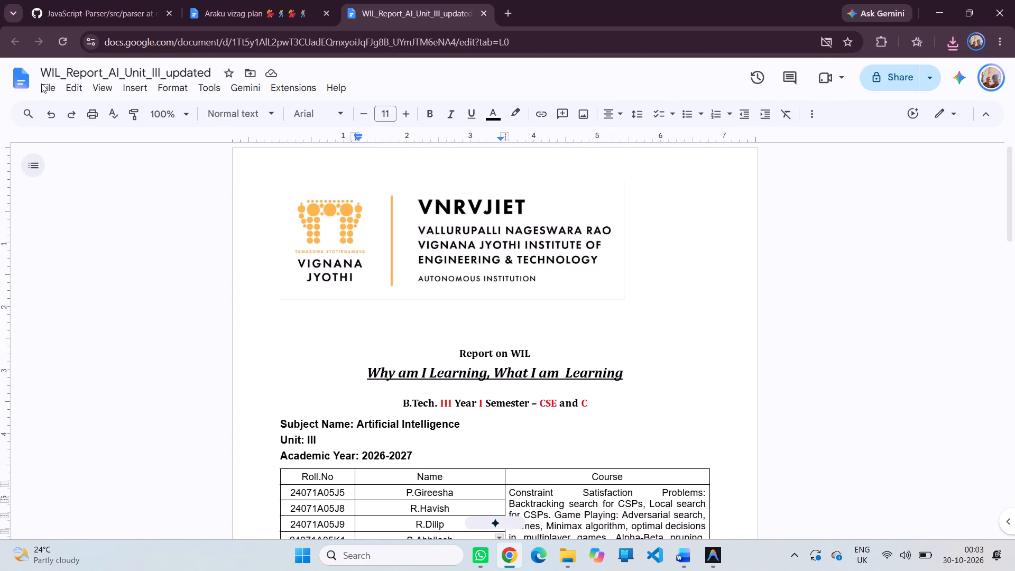
pyautogui.click(48, 81)
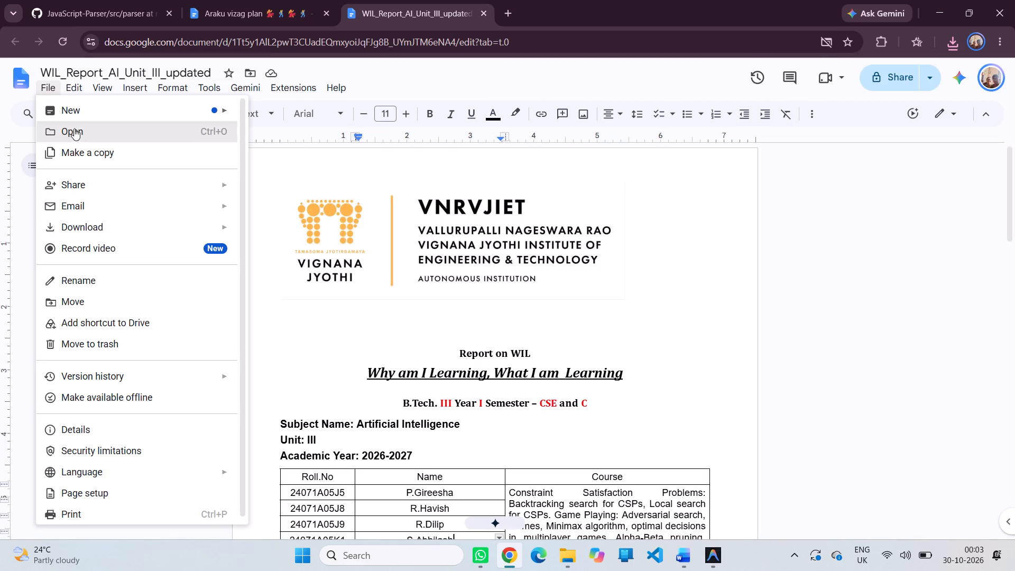
pyautogui.click(100, 137)
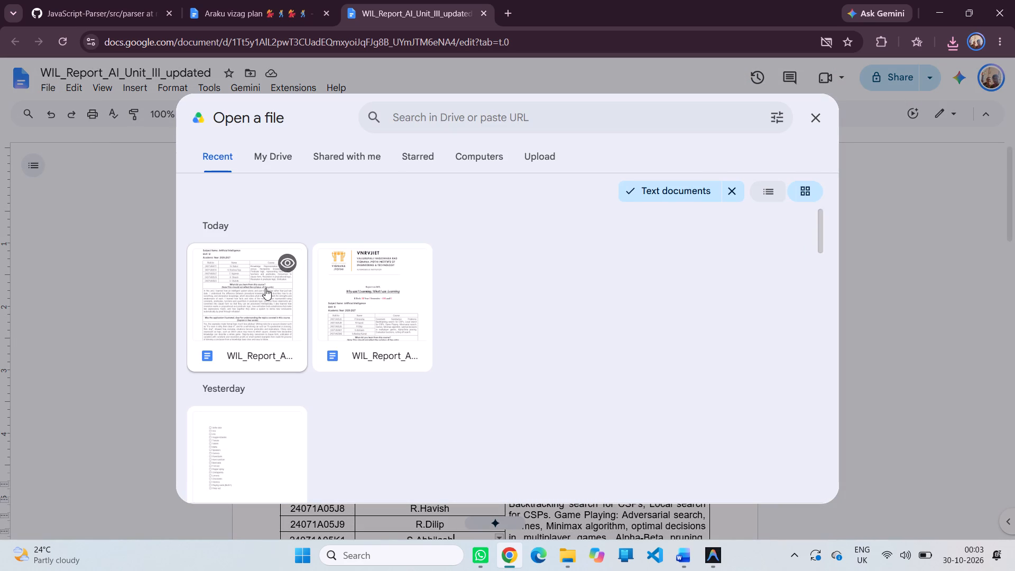
pyautogui.doubleClick(241, 304)
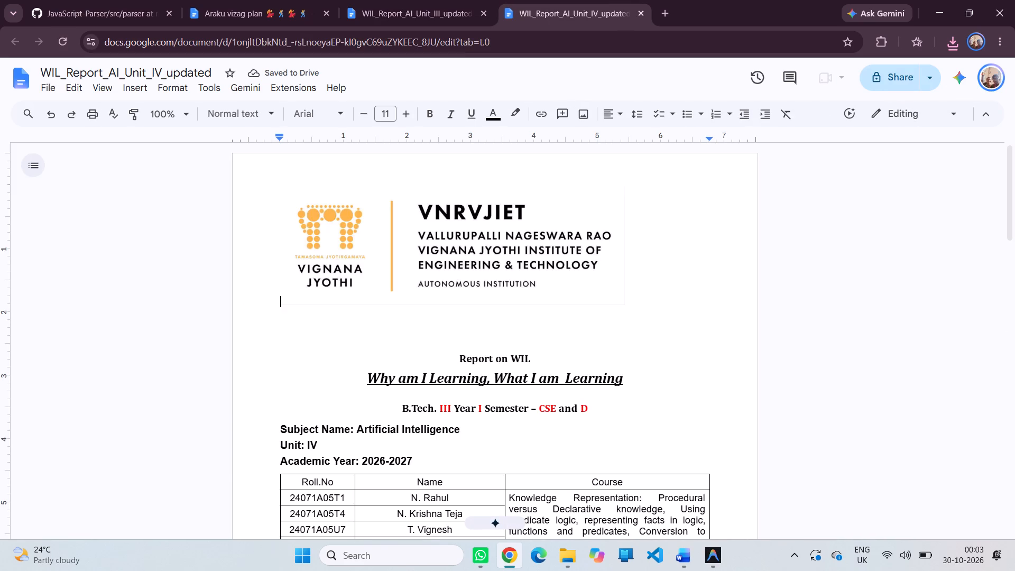
# Replace the section letter after "CSE and" in the Unit IV report's heading line with C.
pyautogui.click(590, 410)
pyautogui.press('BackSpace')
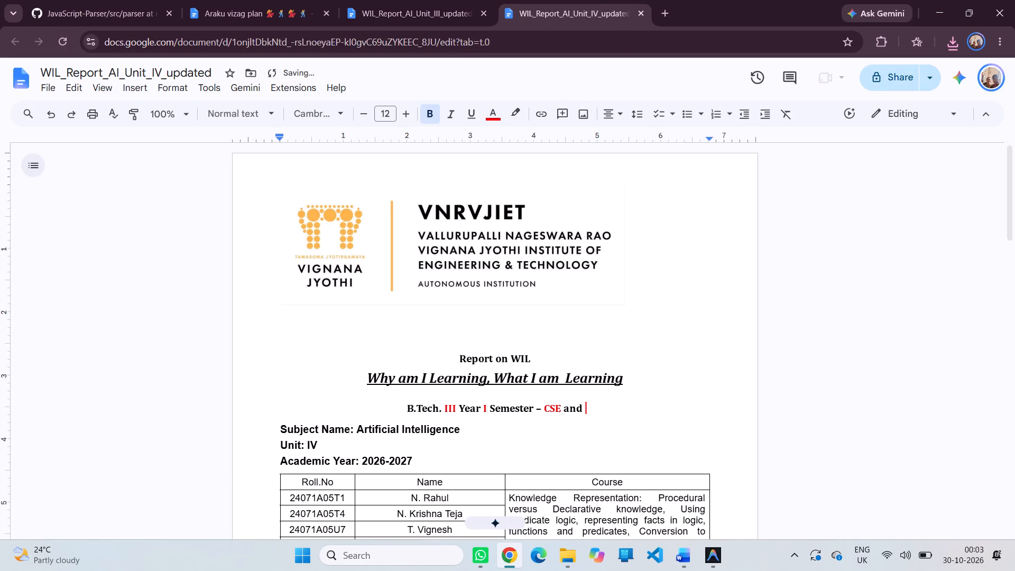
pyautogui.hotkey('ctrl', 'c')
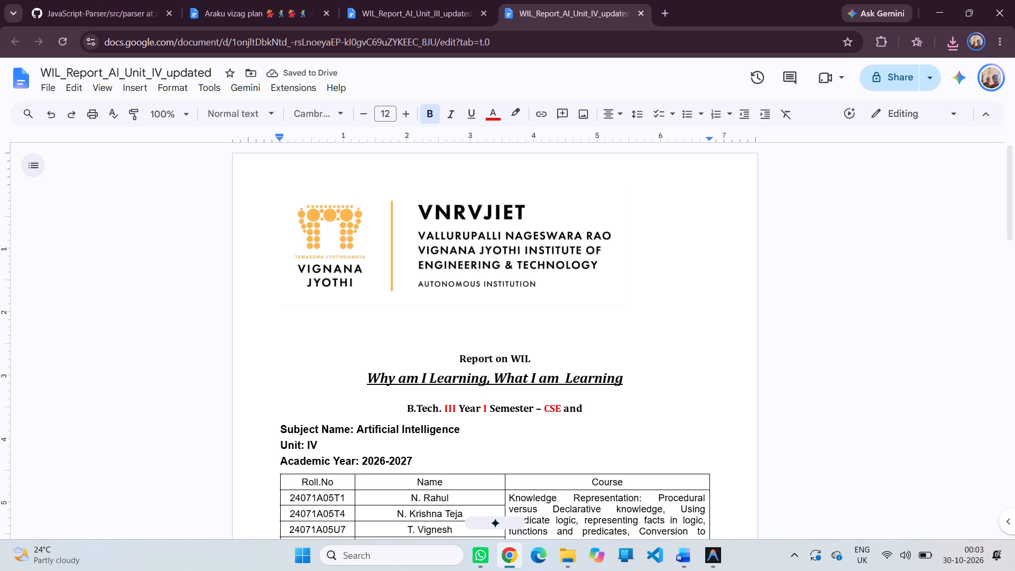
pyautogui.hotkey('shift', 'c')
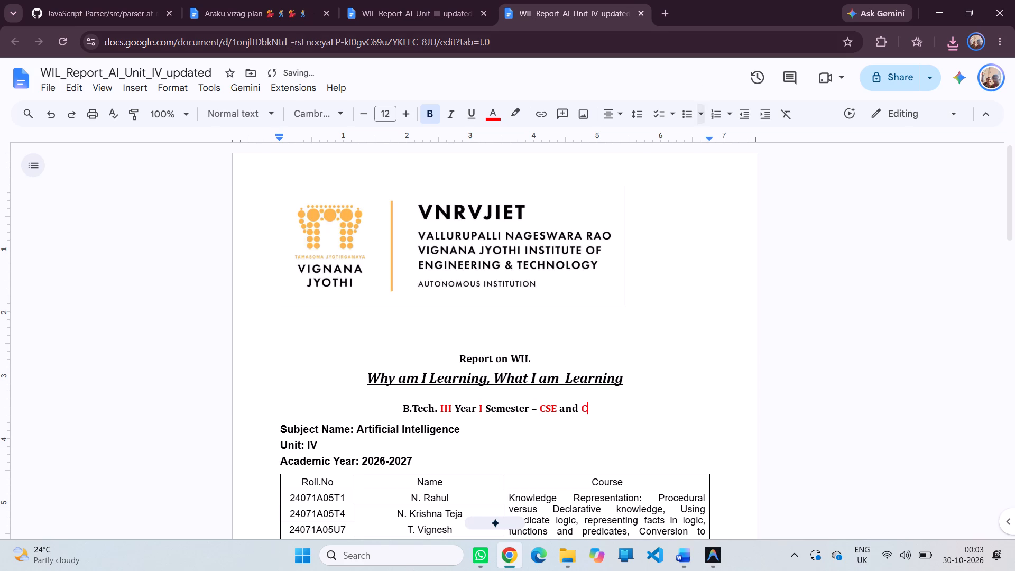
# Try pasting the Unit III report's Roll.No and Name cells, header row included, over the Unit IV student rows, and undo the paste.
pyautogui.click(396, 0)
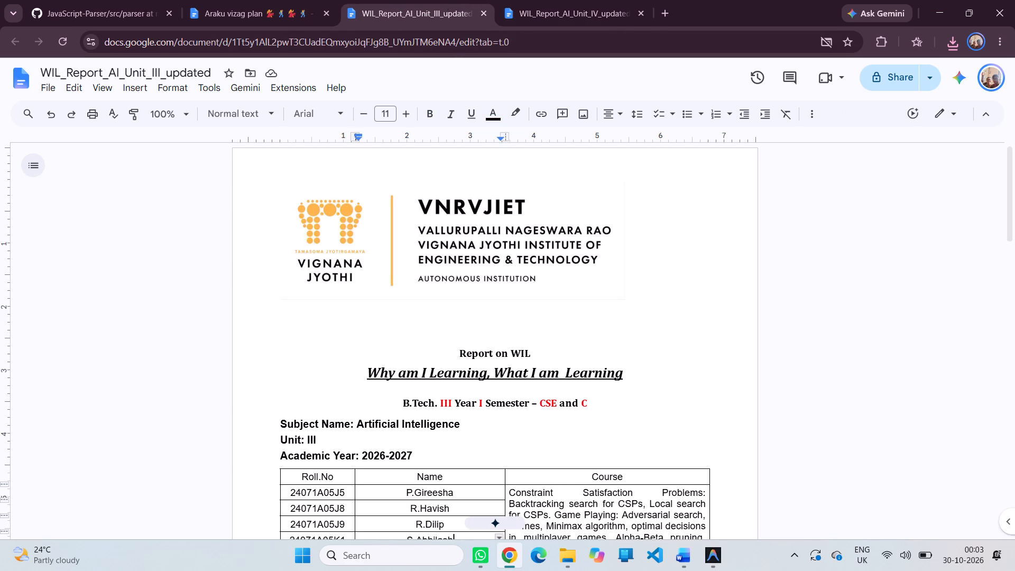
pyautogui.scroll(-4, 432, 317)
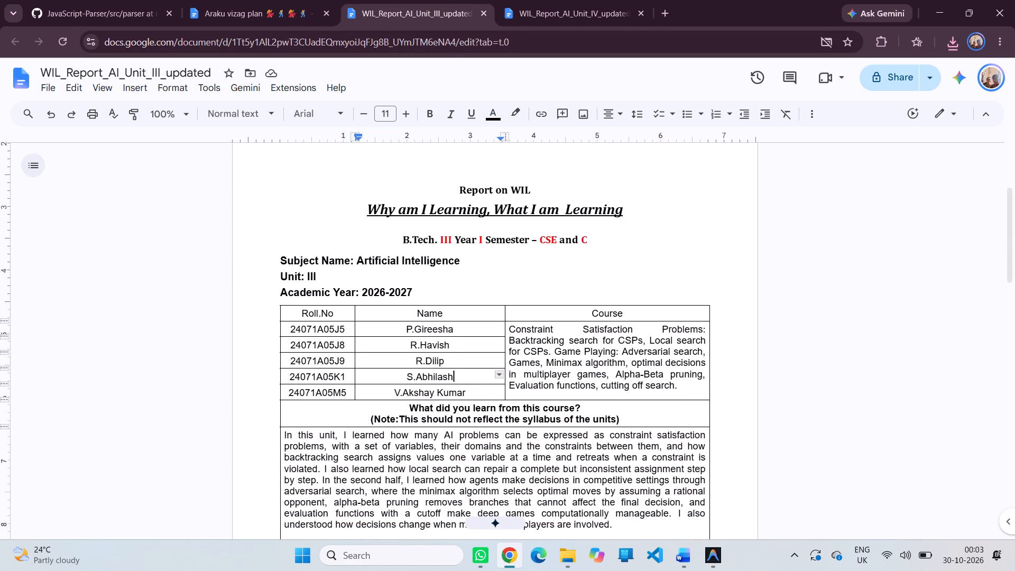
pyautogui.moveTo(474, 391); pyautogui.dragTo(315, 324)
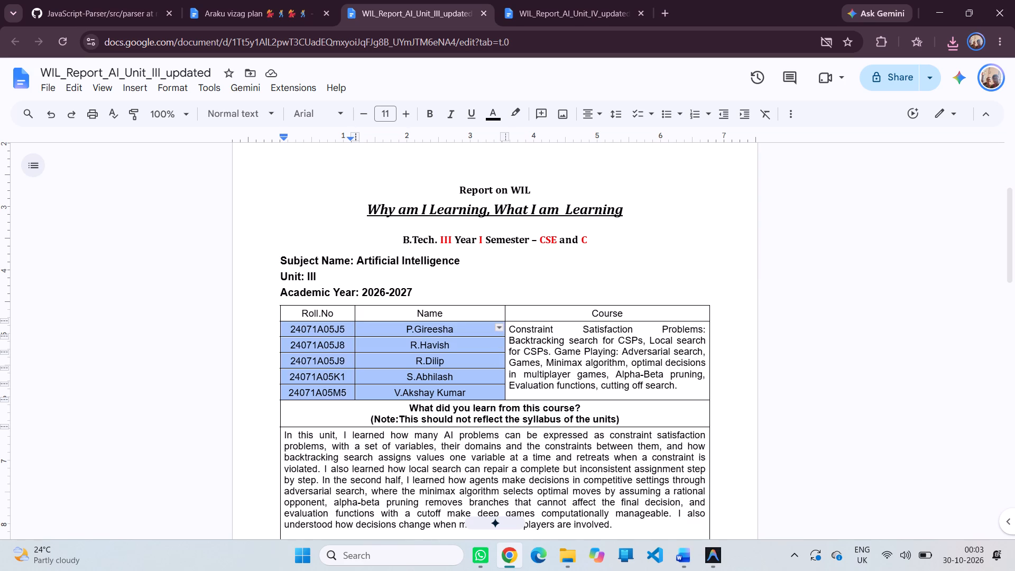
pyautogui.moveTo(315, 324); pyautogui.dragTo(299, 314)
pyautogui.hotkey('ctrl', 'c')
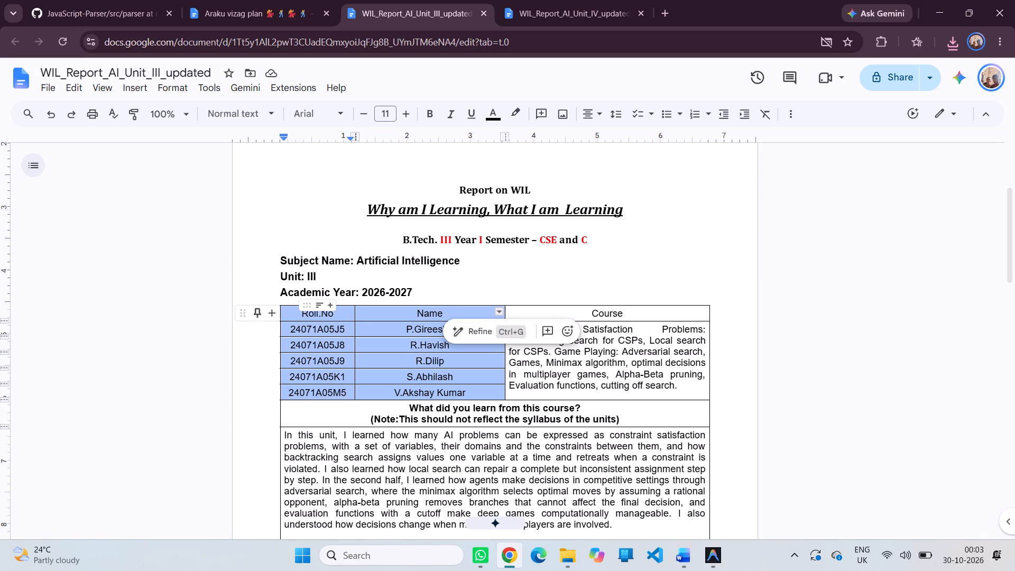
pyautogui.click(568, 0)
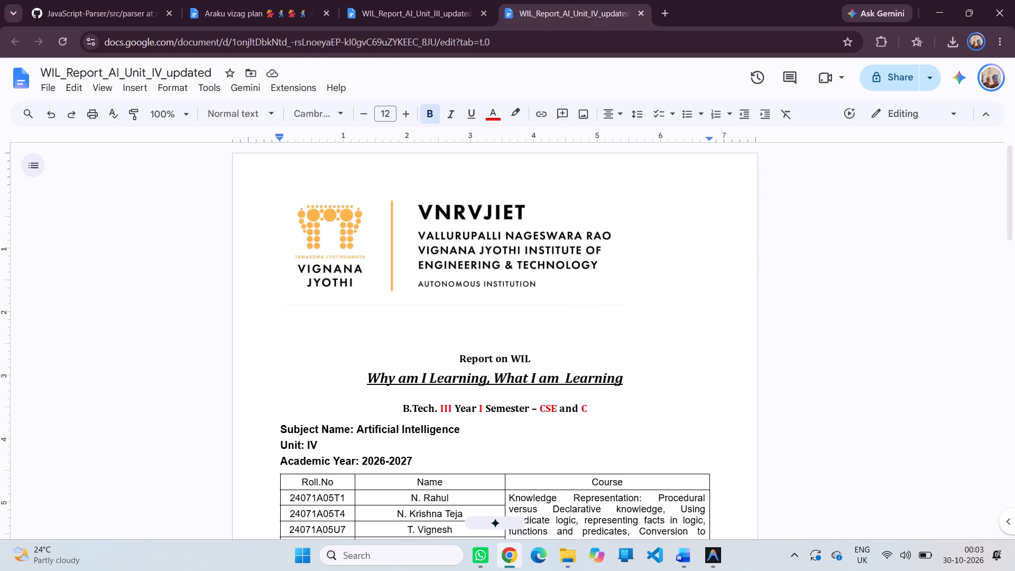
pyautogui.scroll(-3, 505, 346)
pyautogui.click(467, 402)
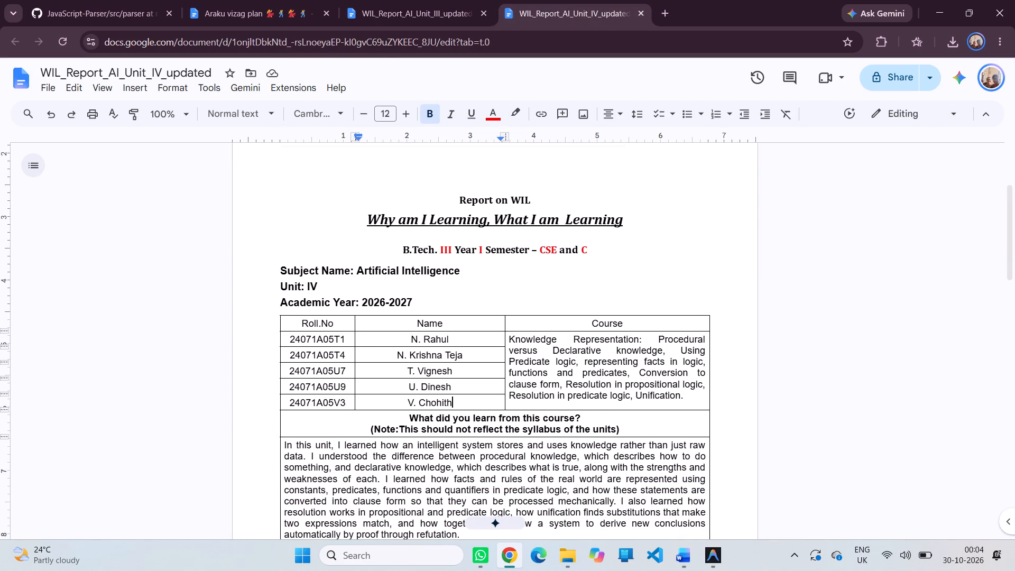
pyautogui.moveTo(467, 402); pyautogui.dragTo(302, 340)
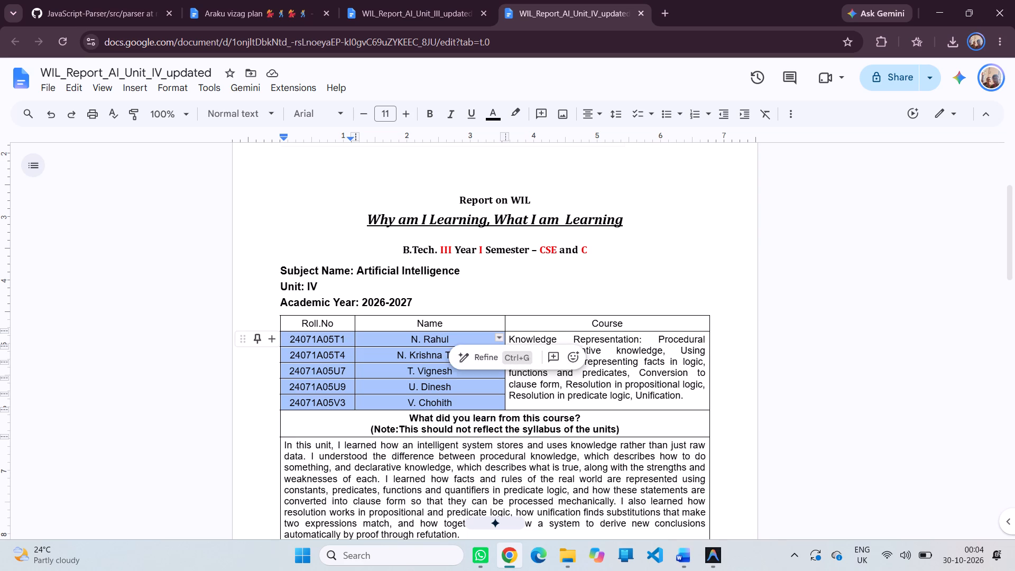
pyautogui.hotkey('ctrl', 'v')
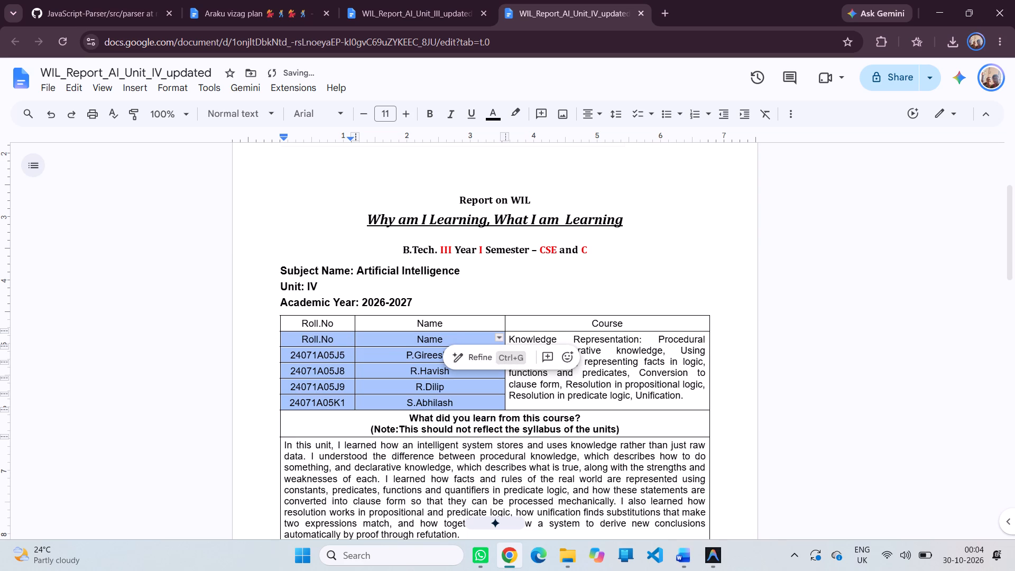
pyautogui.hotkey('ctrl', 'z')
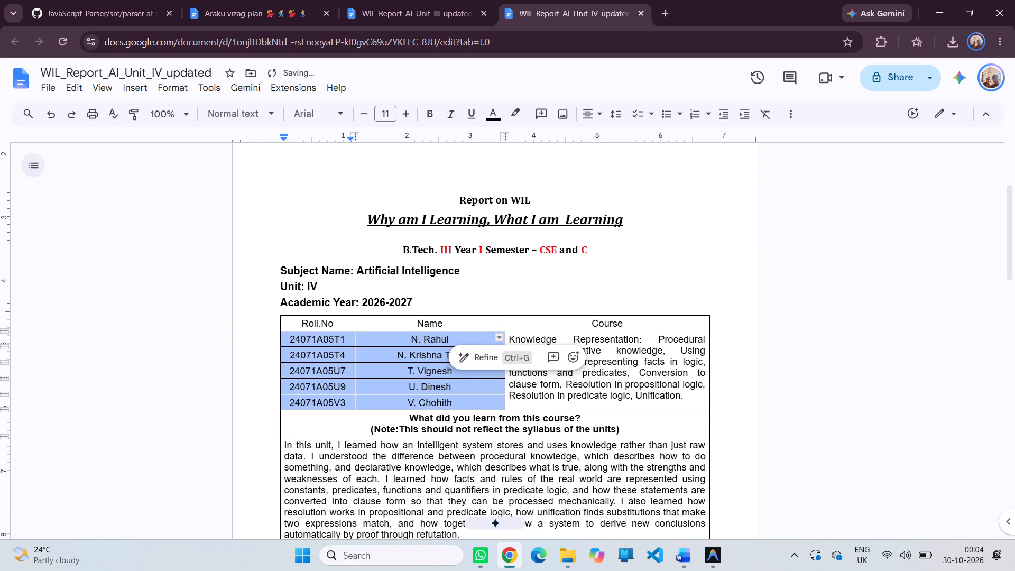
# Copy the five students' roll numbers and names, without the header, from the Unit III table over the Unit IV table's student rows.
pyautogui.click(386, 0)
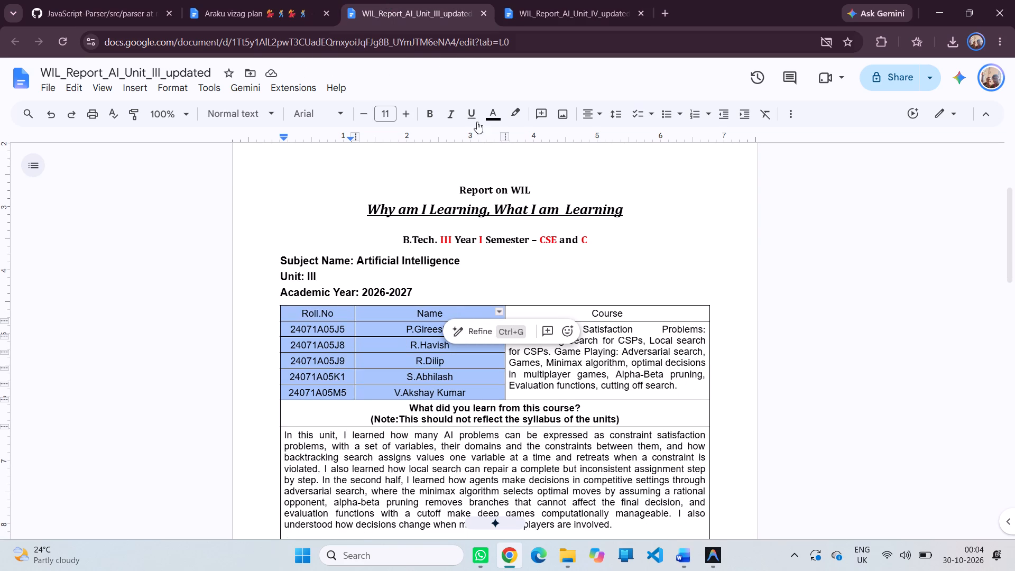
pyautogui.click(541, 279)
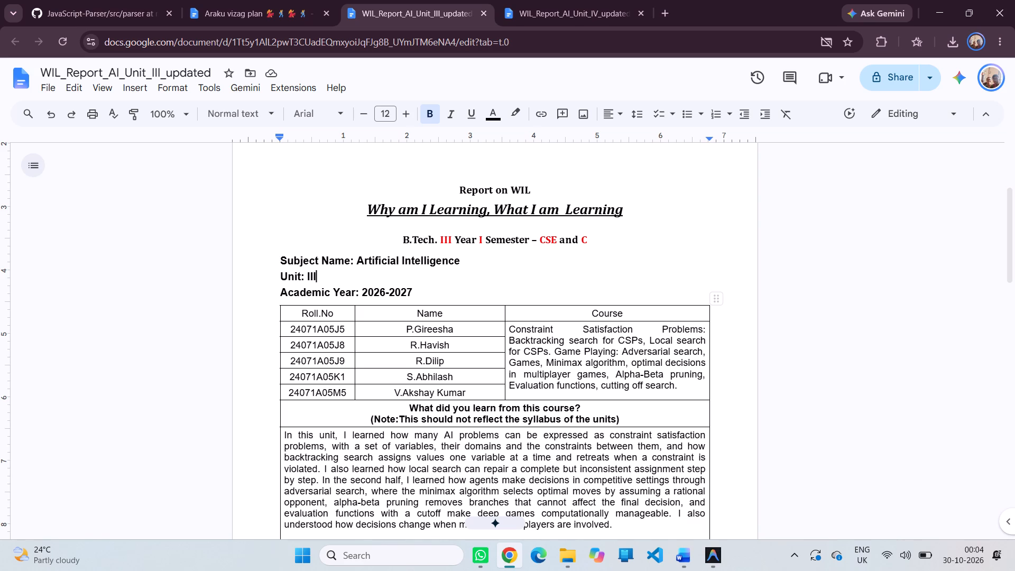
pyautogui.moveTo(478, 390); pyautogui.dragTo(303, 339)
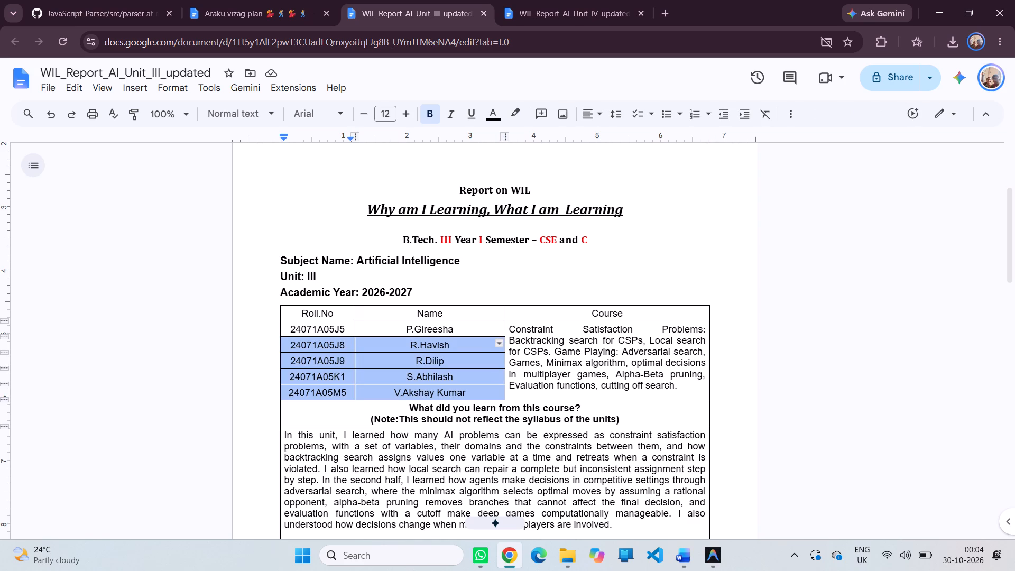
pyautogui.moveTo(303, 339); pyautogui.dragTo(293, 330)
pyautogui.hotkey('ctrl', 'c')
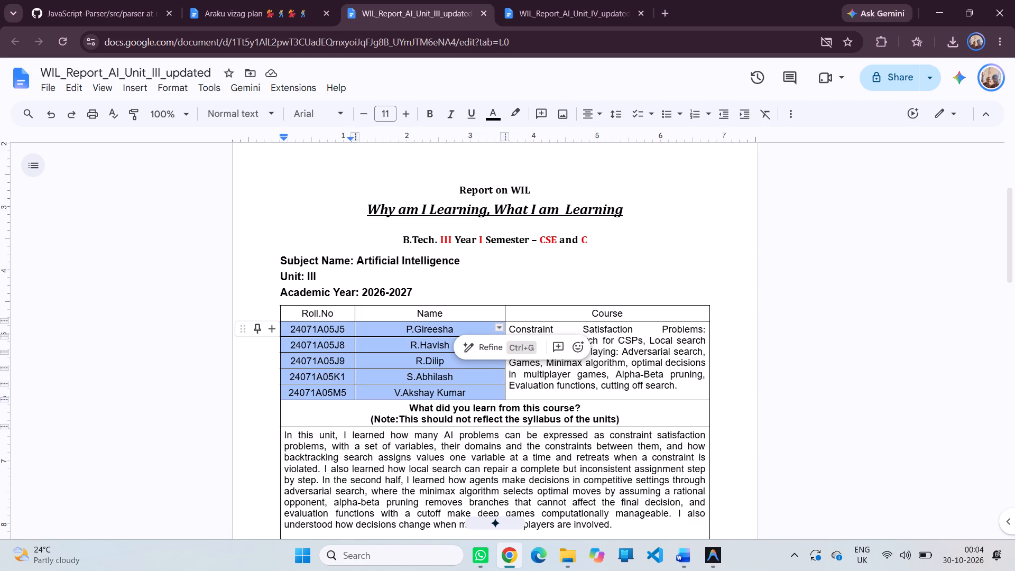
pyautogui.click(570, 0)
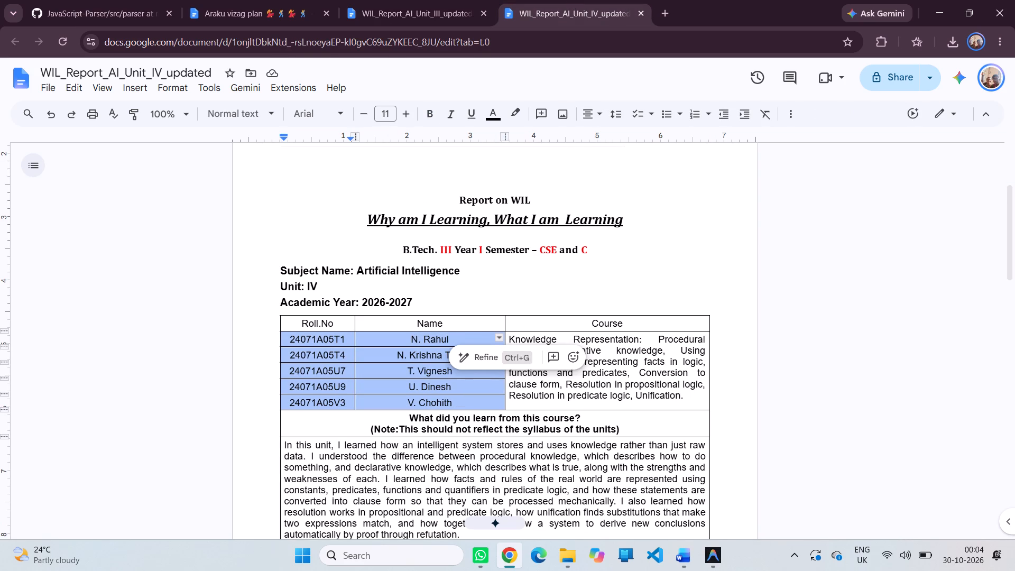
pyautogui.hotkey('ctrl', 'v')
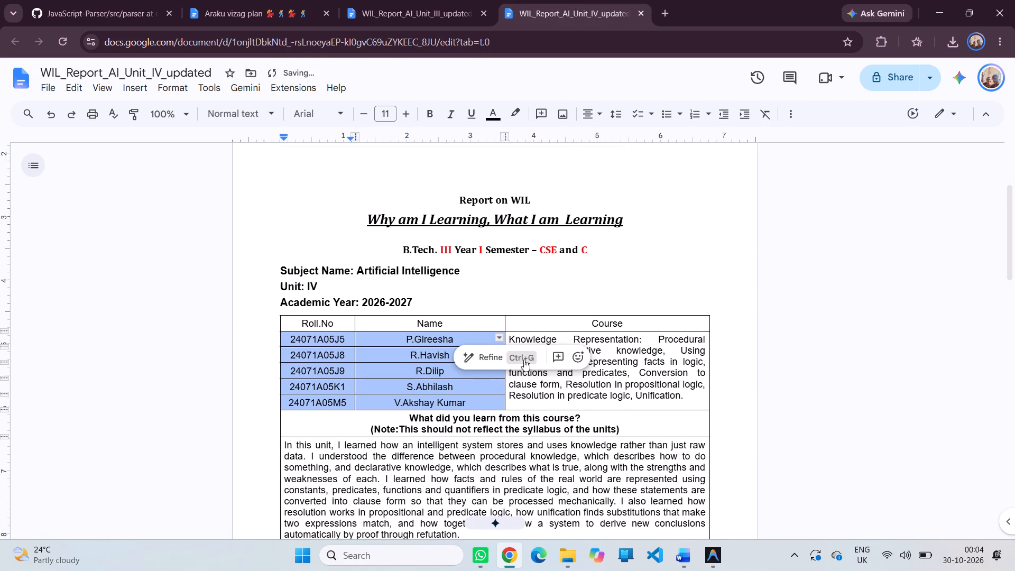
pyautogui.click(694, 254)
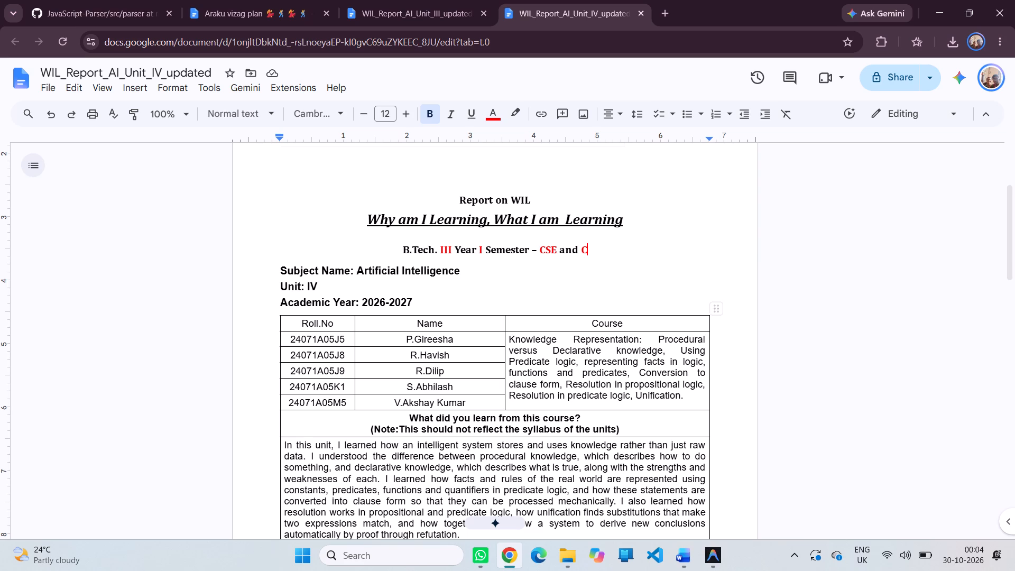
# Look over the rest of the Unit IV report through the Clarifications/Suggestions section.
pyautogui.scroll(-12, 546, 435)
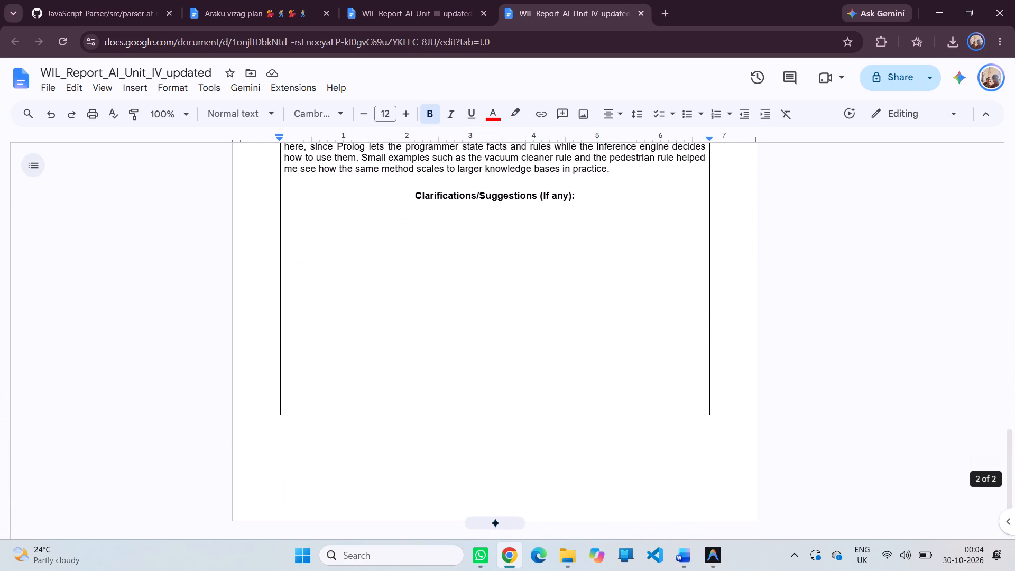
pyautogui.scroll(-1, 546, 435)
pyautogui.scroll(12, 546, 435)
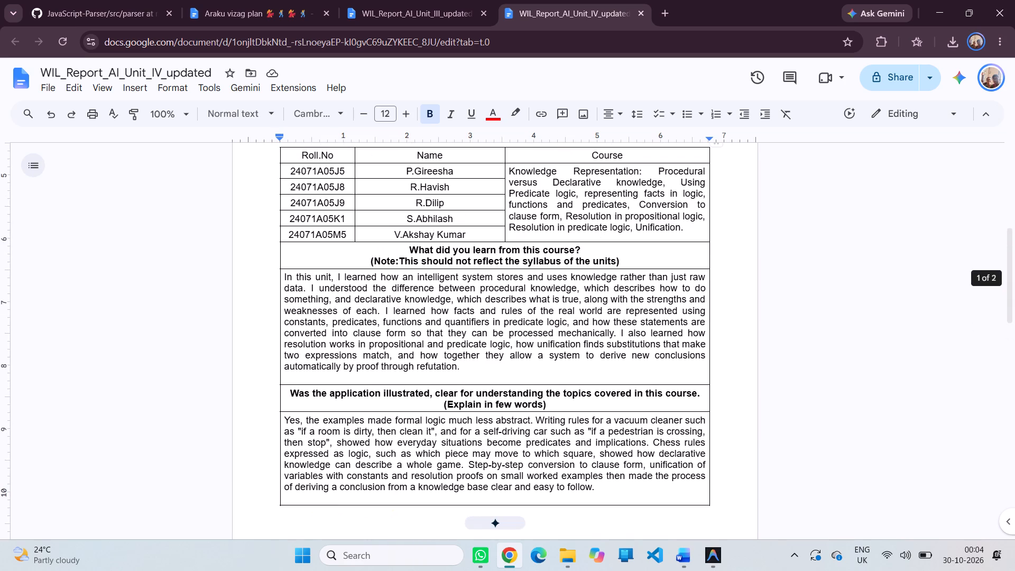
# Download the Unit IV report as a PDF document, WIL_Report_AI_Unit_IV_updated.pdf.
pyautogui.scroll(6, 546, 435)
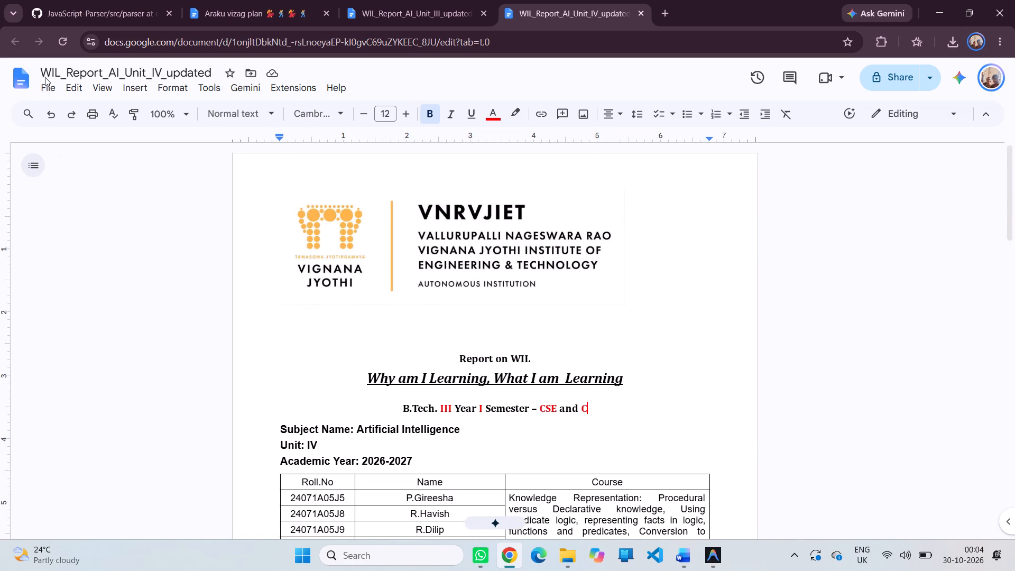
pyautogui.click(49, 87)
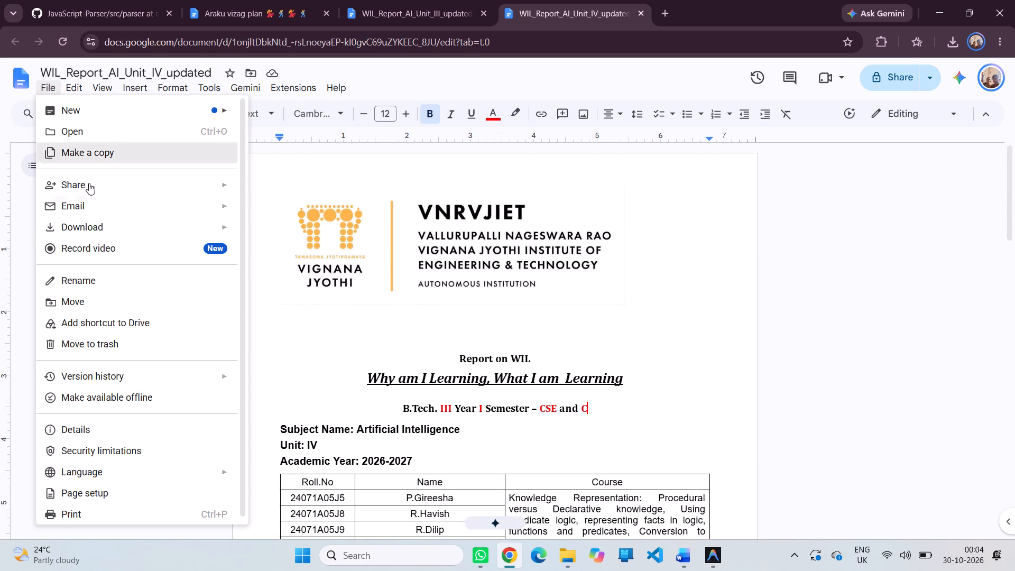
pyautogui.click(301, 251)
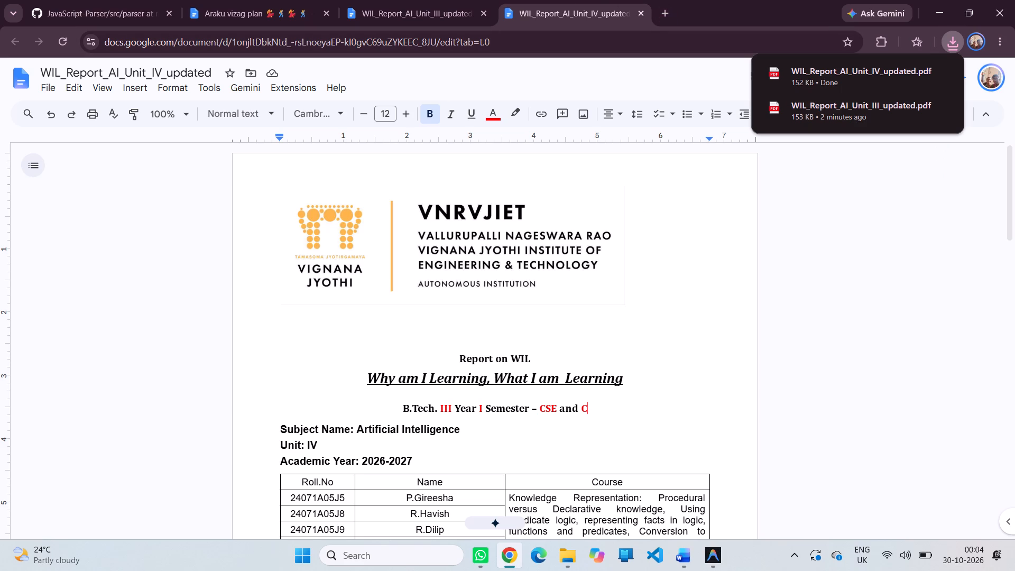
# Switch to the open File Explorer Home window.
pyautogui.click(567, 557)
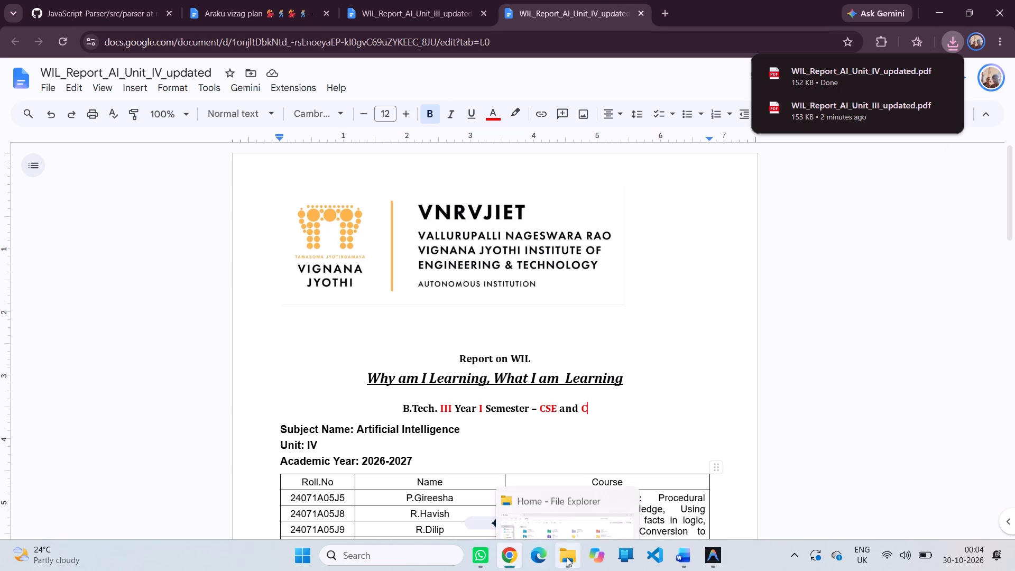
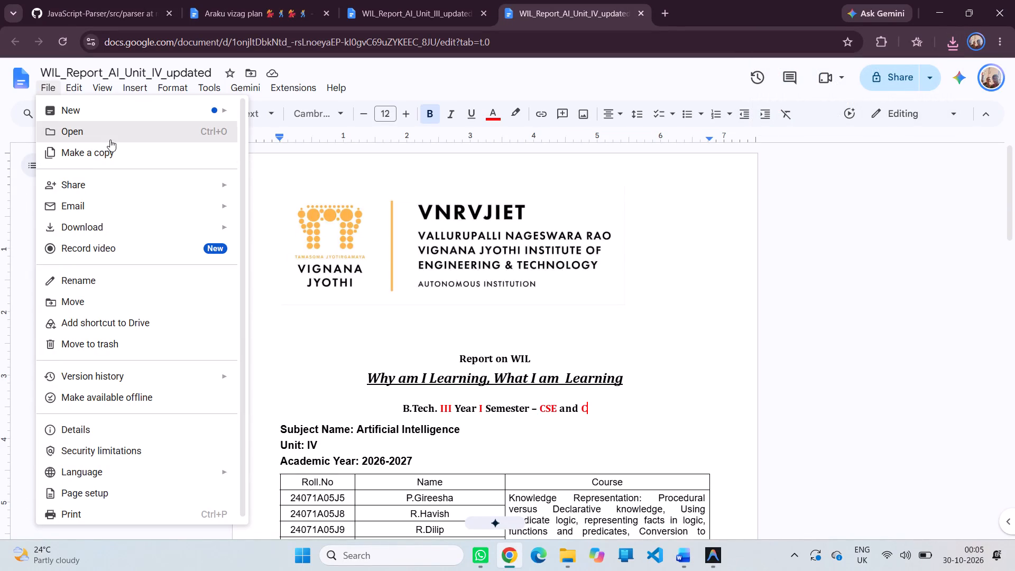
# Open the file chooser for uploading another document from the computer's Downloads folder.
pyautogui.click(117, 137)
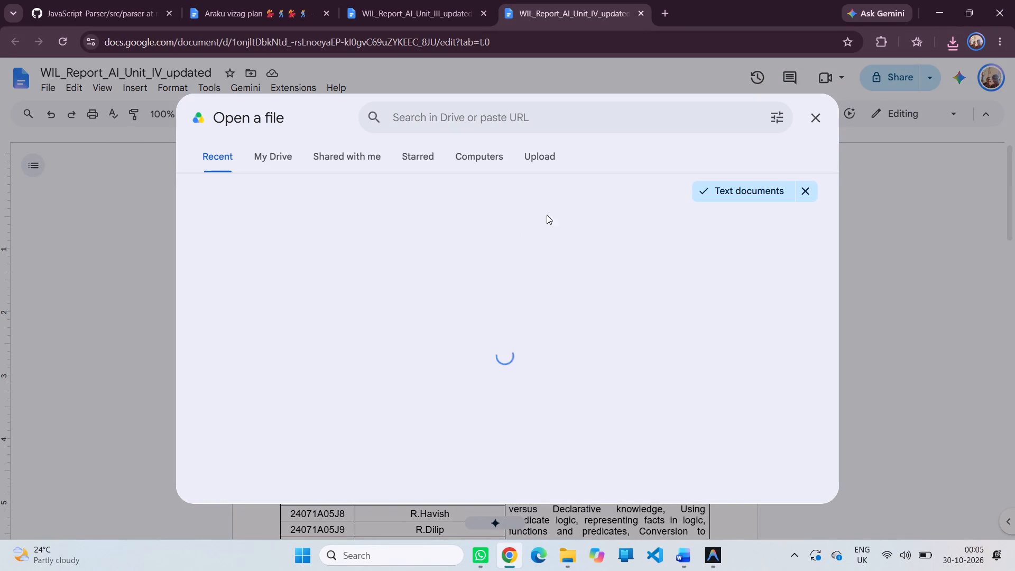
pyautogui.click(552, 165)
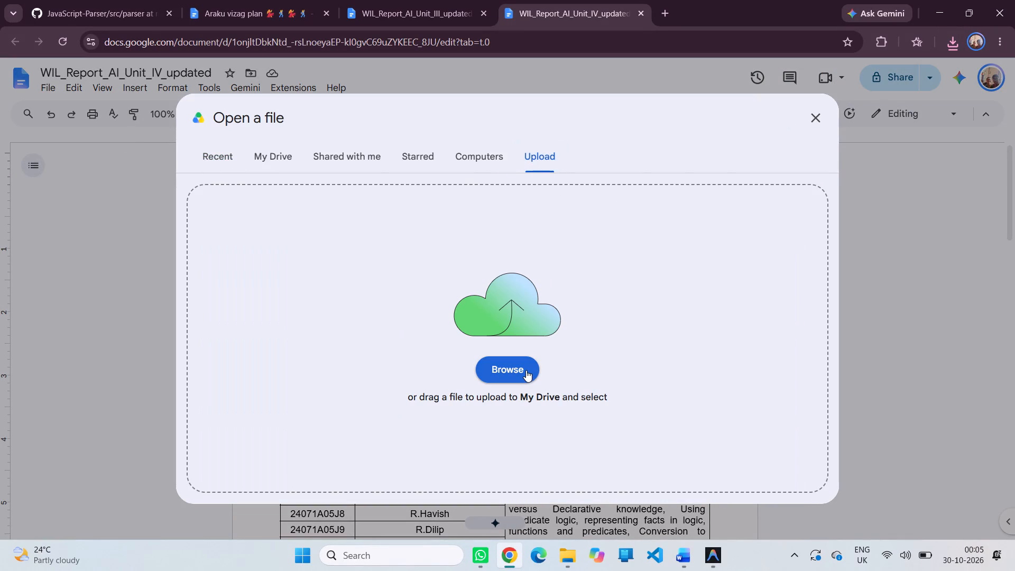
pyautogui.click(526, 370)
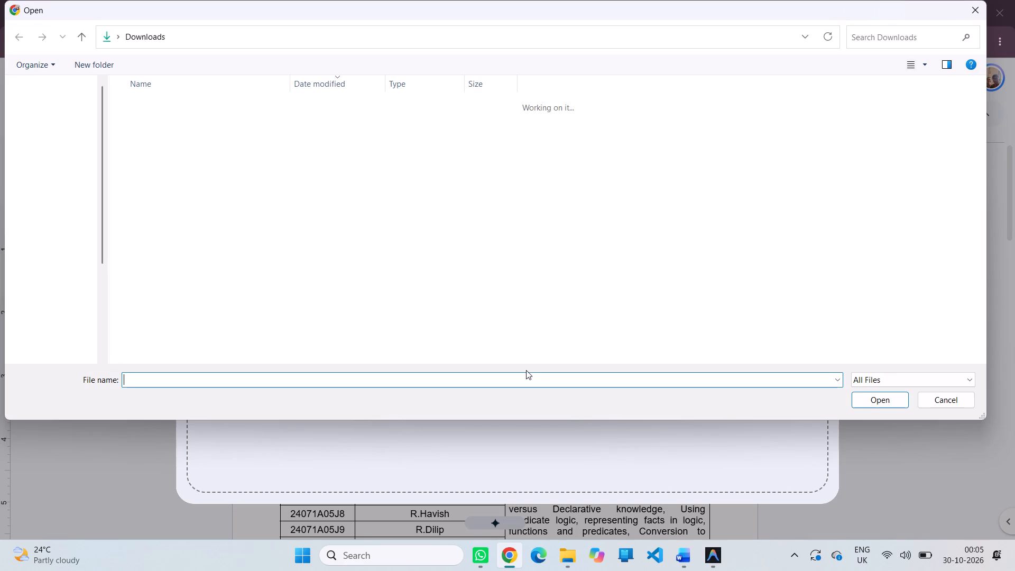
# Upload the Unit V WIL report from the Downloads folder and open WIL_Report_AI_Unit_V_updated.
pyautogui.doubleClick(266, 123)
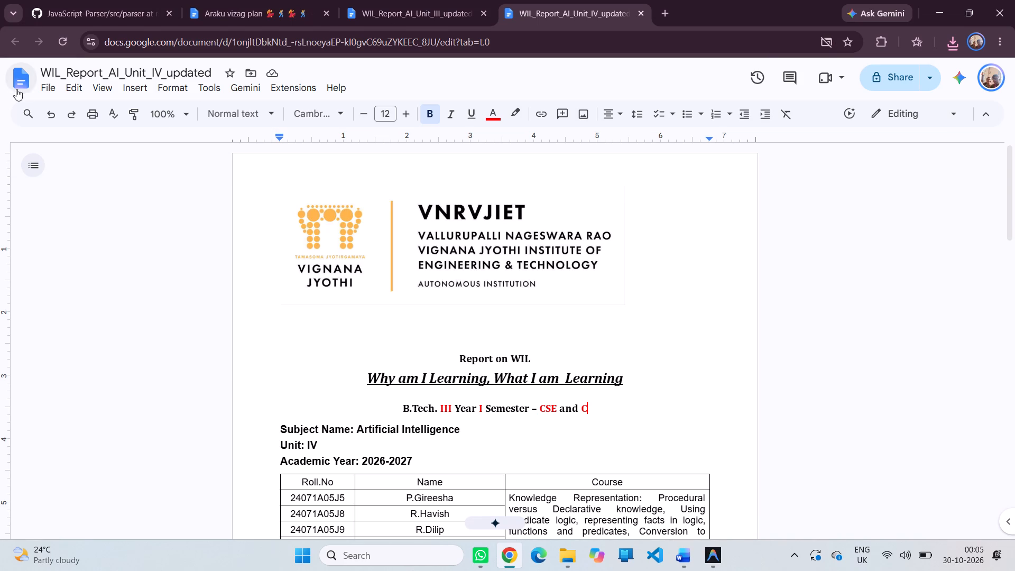
pyautogui.click(43, 87)
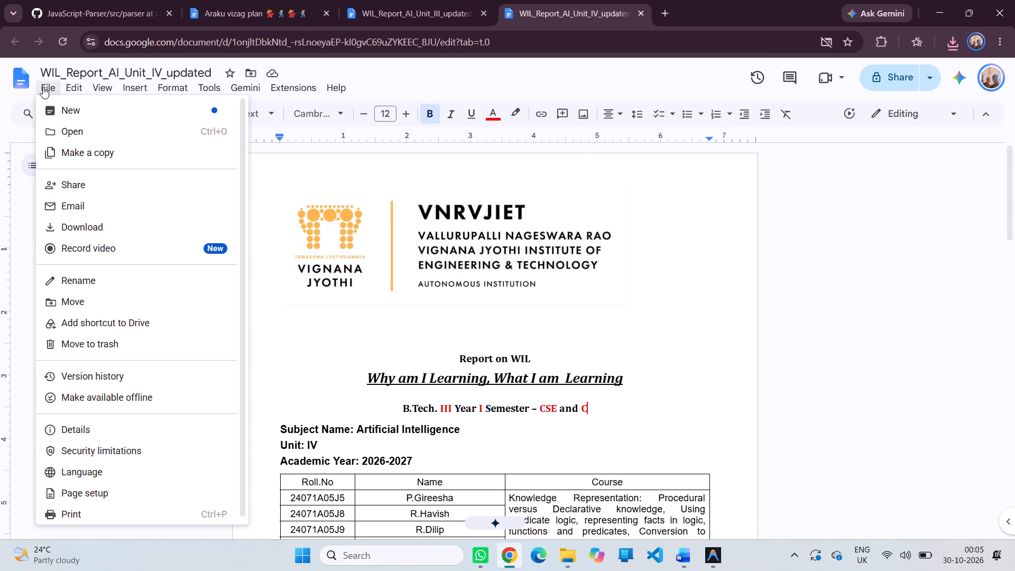
pyautogui.click(93, 133)
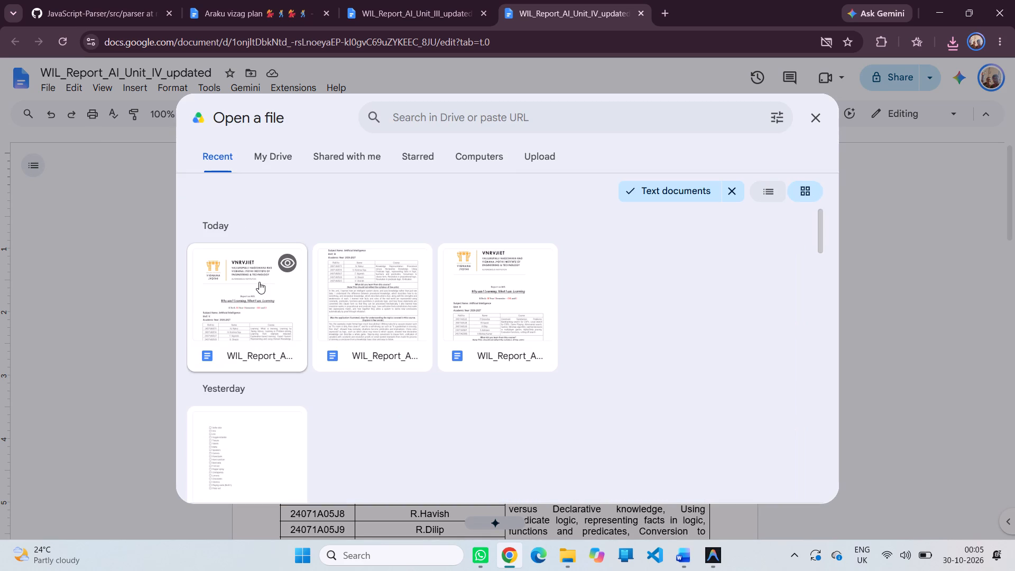
pyautogui.doubleClick(259, 282)
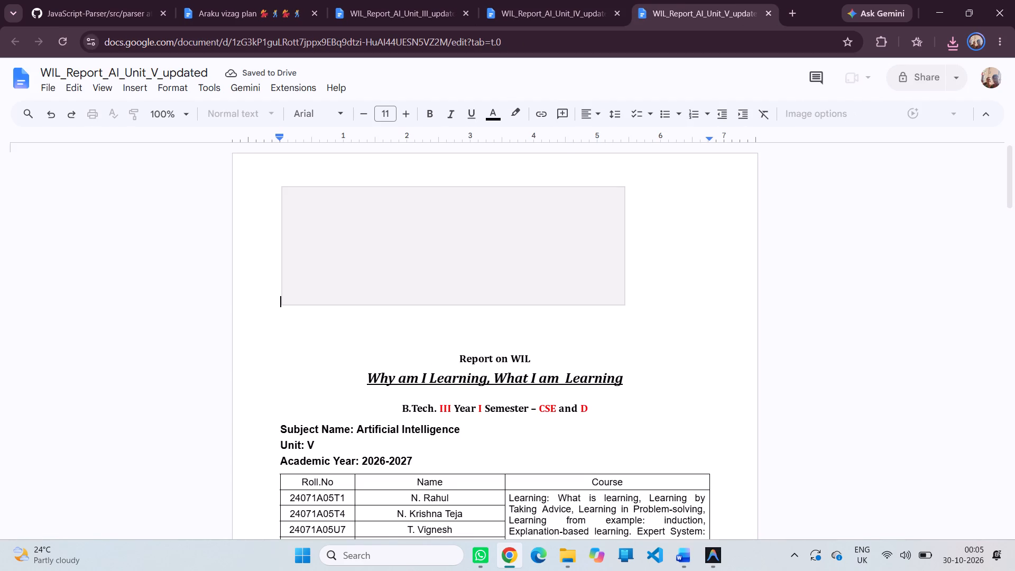
# Replace the section letter after "CSE and" in the Unit V report's heading line with C.
pyautogui.click(597, 410)
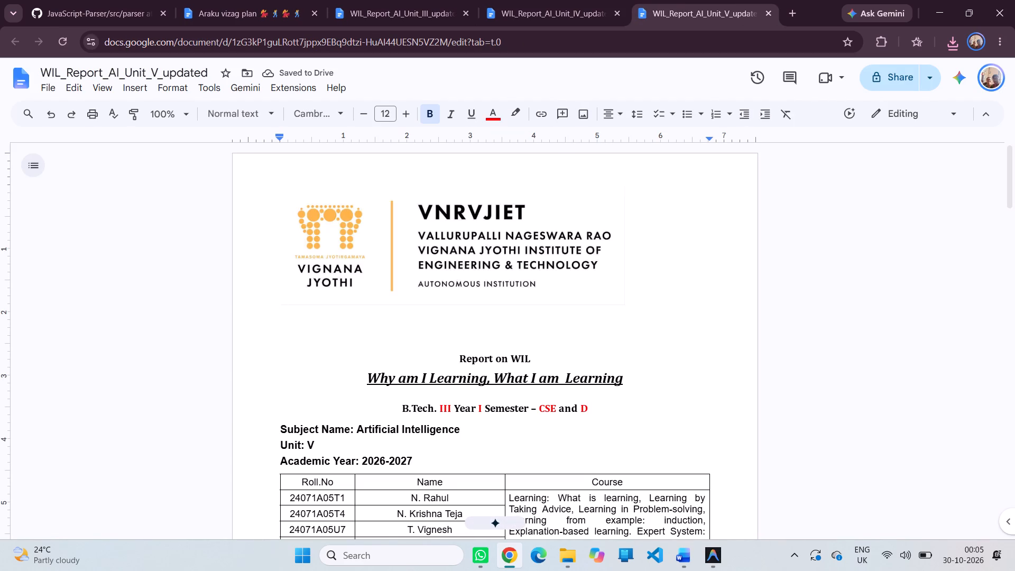
pyautogui.press('BackSpace')
pyautogui.hotkey('shift', 'c')
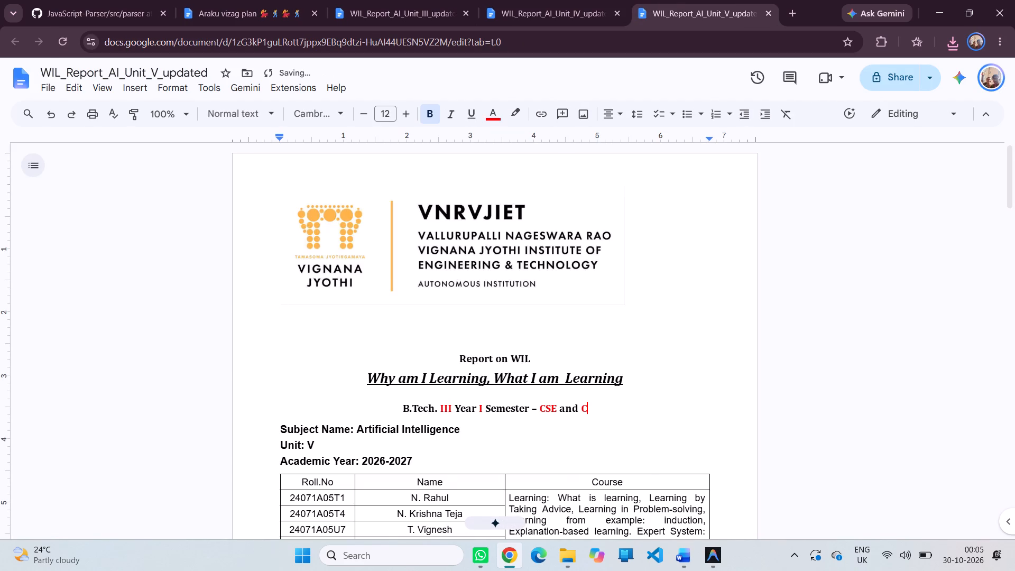
# Paste the copied five students' roll numbers and names over the Unit V table's student rows, leaving out the header row.
pyautogui.scroll(-3, 483, 430)
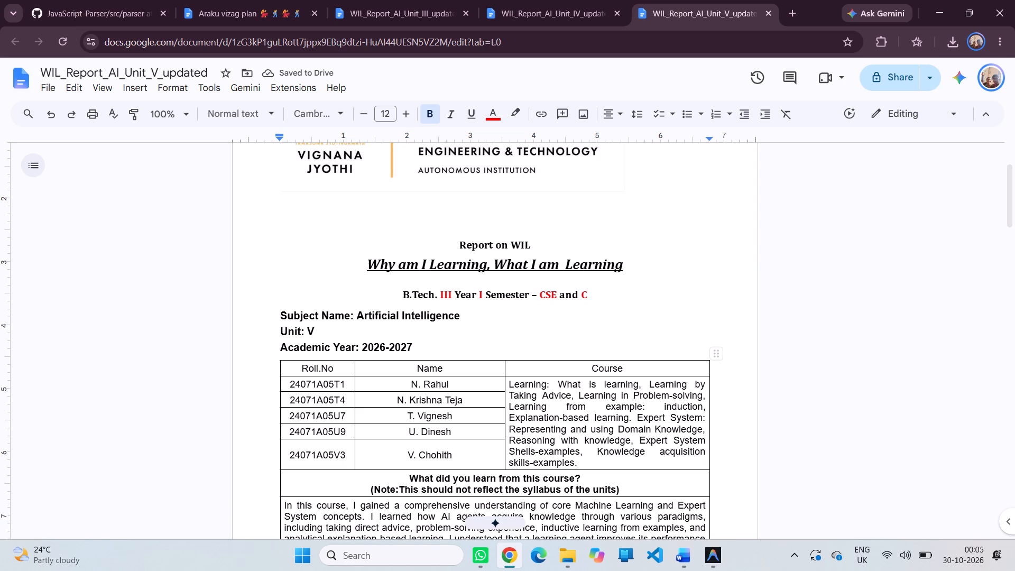
pyautogui.moveTo(463, 459); pyautogui.dragTo(279, 374)
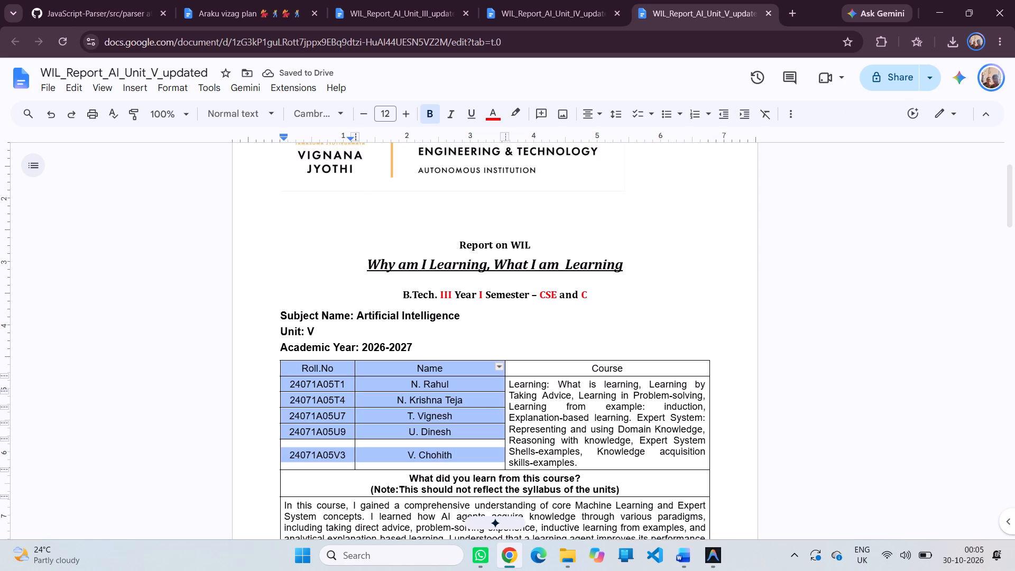
pyautogui.moveTo(279, 374); pyautogui.dragTo(287, 382)
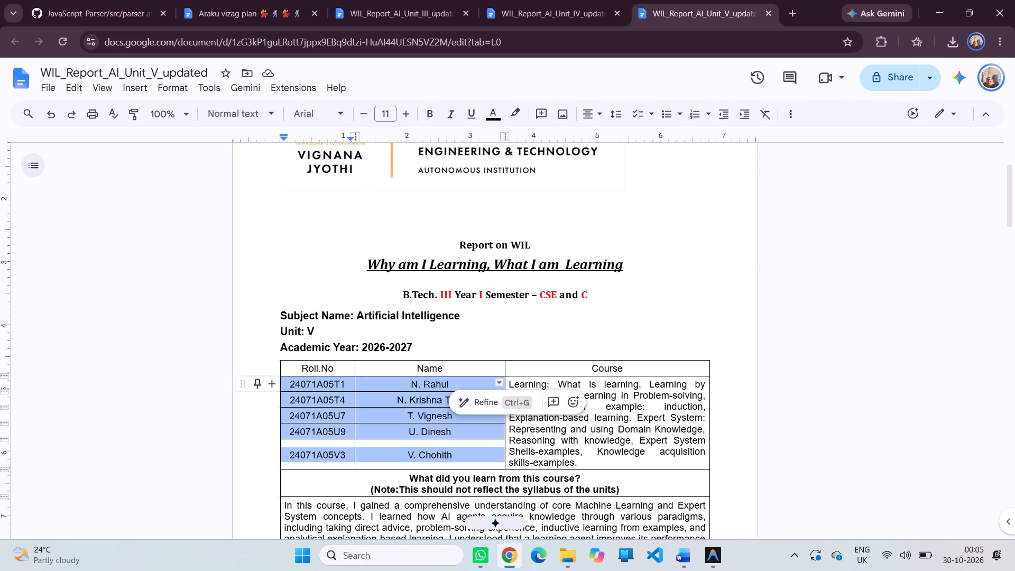
pyautogui.hotkey('ctrl', 'v')
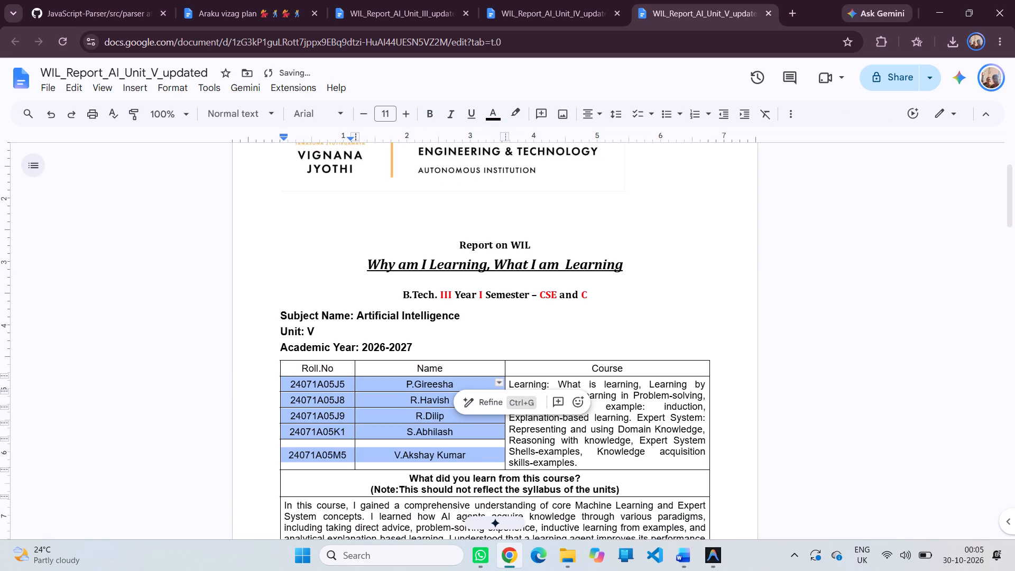
pyautogui.click(672, 319)
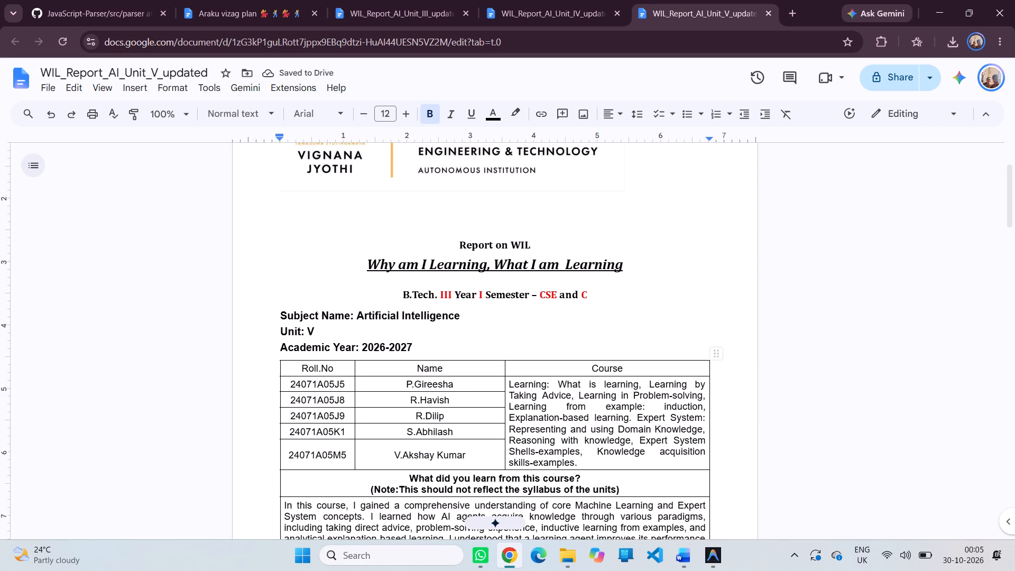
# Look over the rest of the Unit V report through the Clarifications/Suggestions section.
pyautogui.scroll(-1, 577, 437)
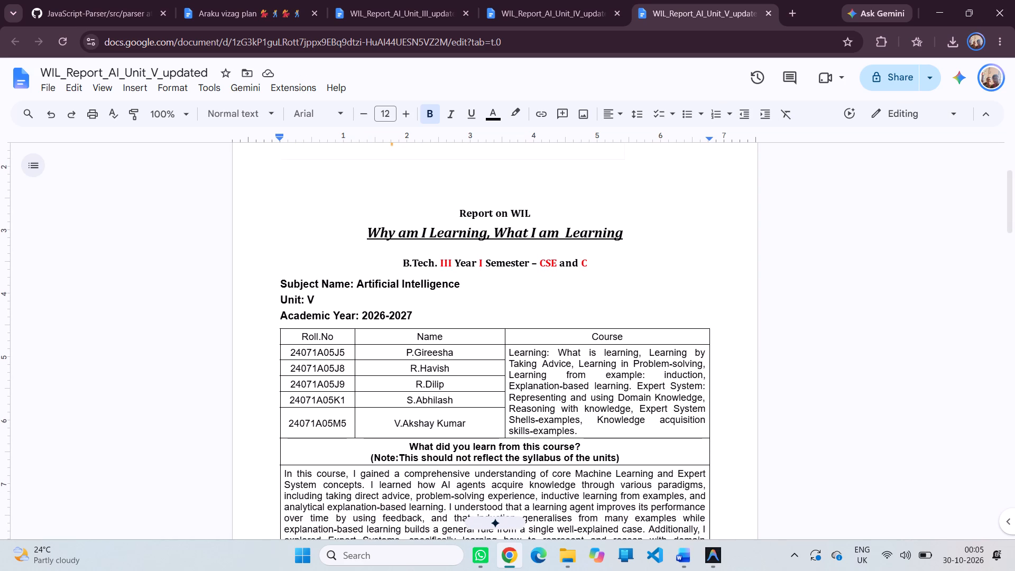
pyautogui.scroll(-8, 577, 437)
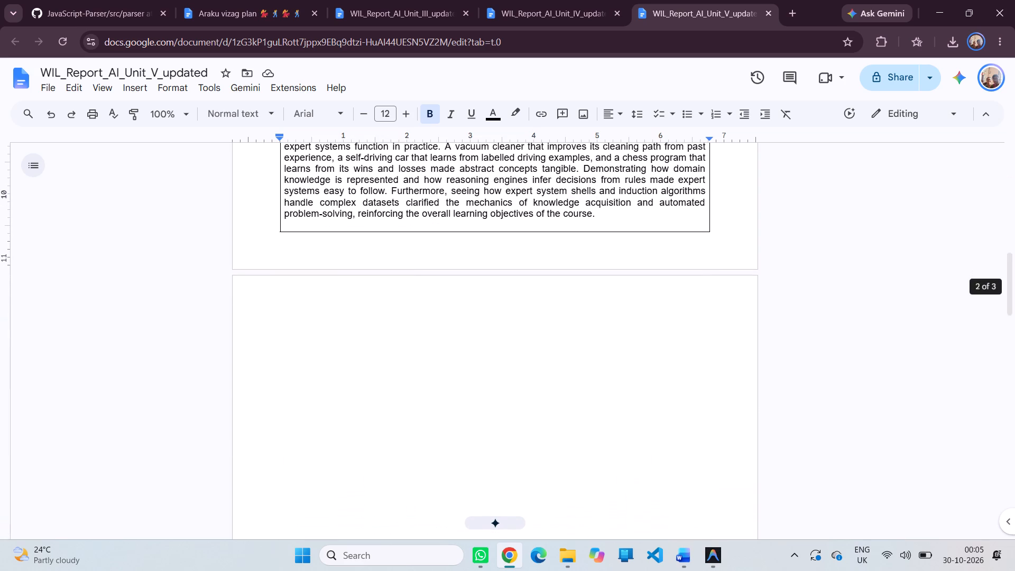
pyautogui.scroll(-8, 577, 437)
pyautogui.scroll(1, 577, 437)
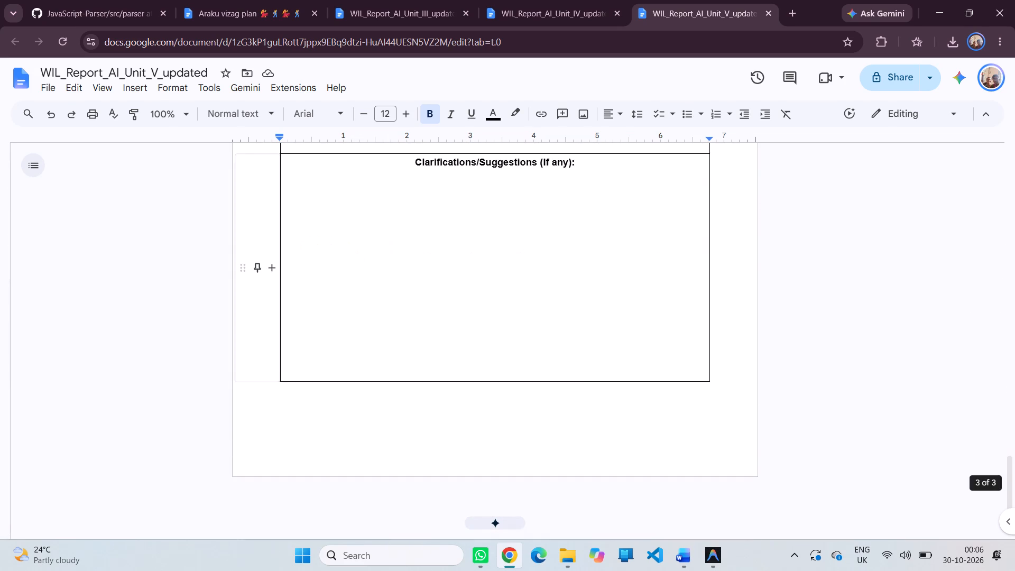
pyautogui.scroll(3, 577, 437)
pyautogui.hscroll(1, 577, 437)
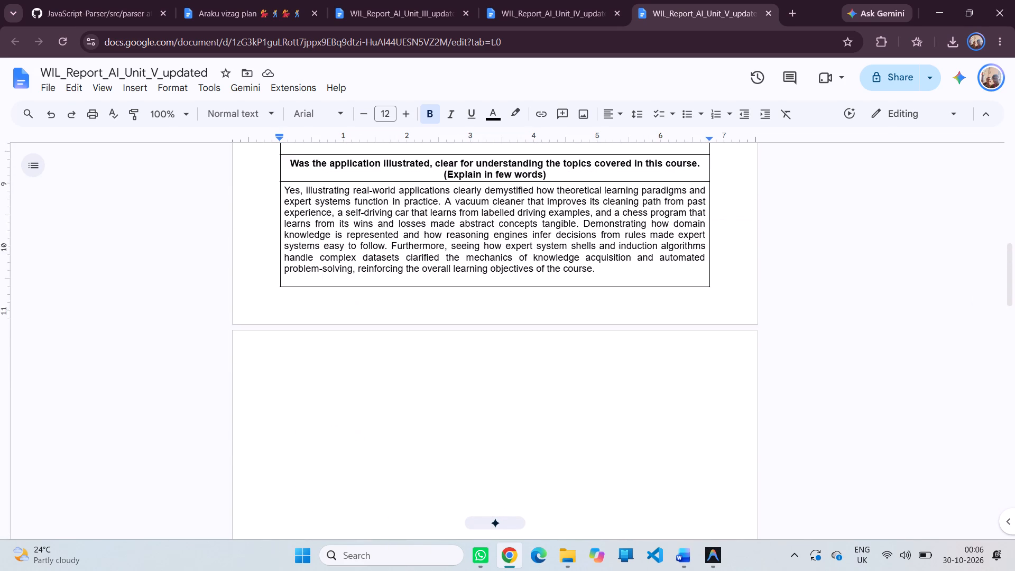
pyautogui.hscroll(1, 577, 437)
# Remove the blank page between the Unit V report's first page and the page with the "Identify an application" section.
pyautogui.click(577, 437)
pyautogui.scroll(-2, 577, 437)
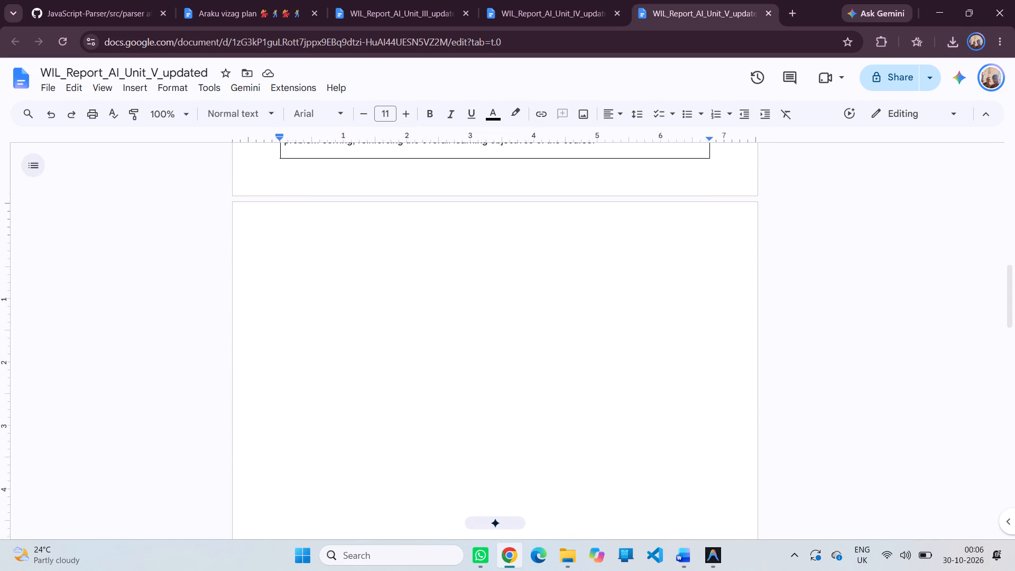
pyautogui.scroll(-5, 577, 437)
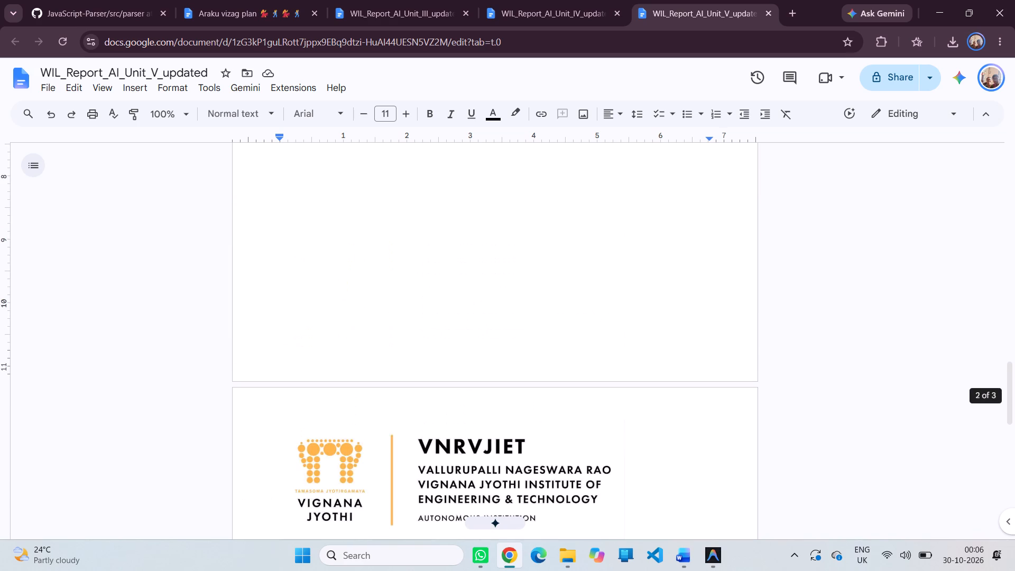
pyautogui.click(312, 350)
pyautogui.press('BackSpace')
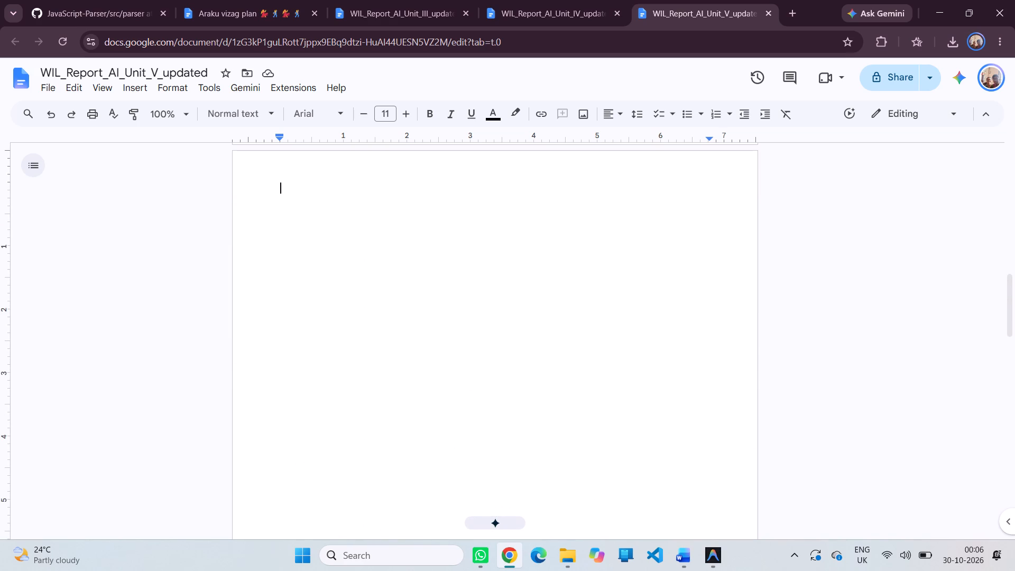
pyautogui.press('BackSpace')
pyautogui.scroll(-6, 312, 350)
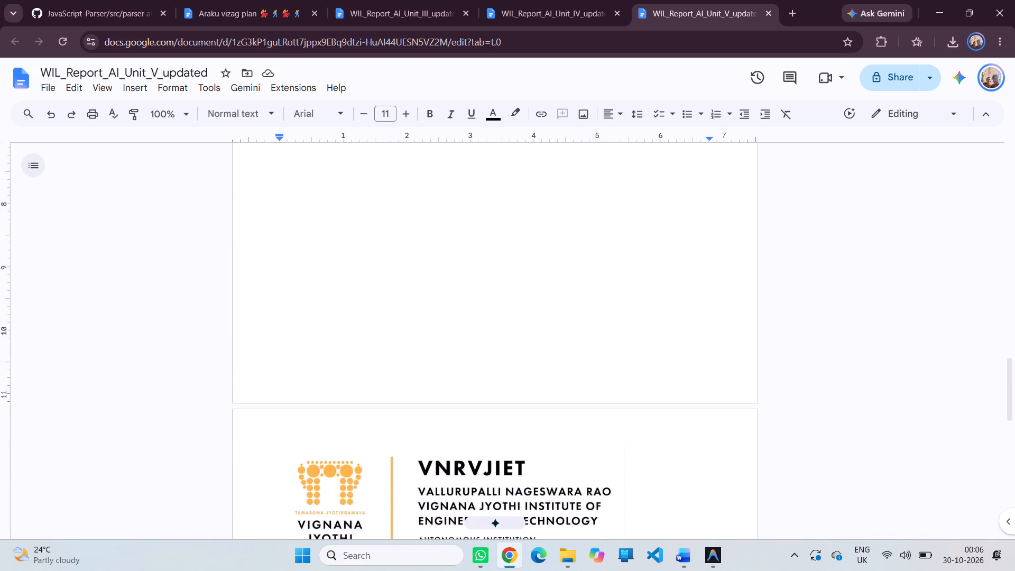
pyautogui.scroll(-2, 312, 350)
pyautogui.click(289, 456)
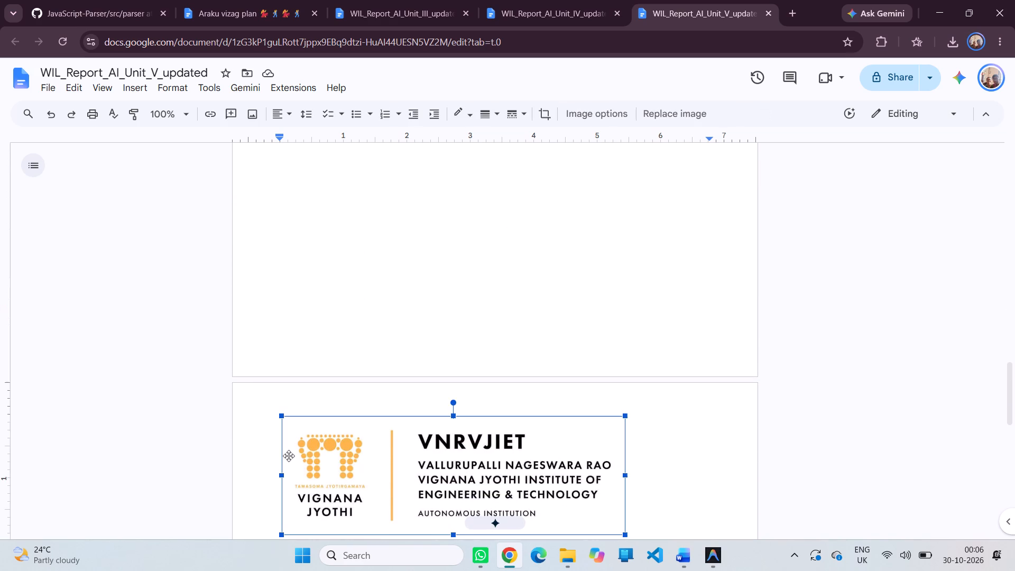
pyautogui.click(269, 426)
pyautogui.click(269, 426)
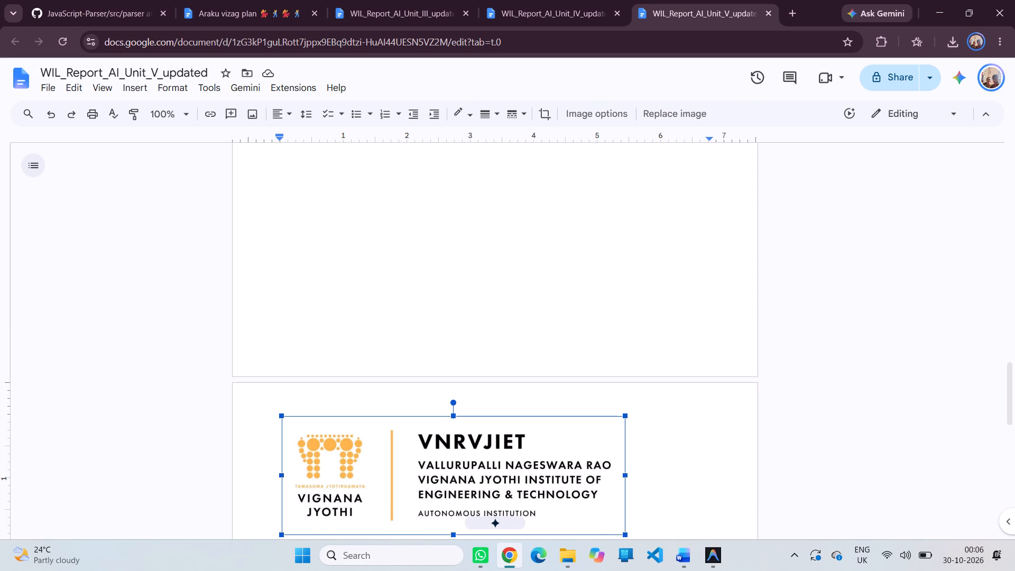
pyautogui.click(274, 441)
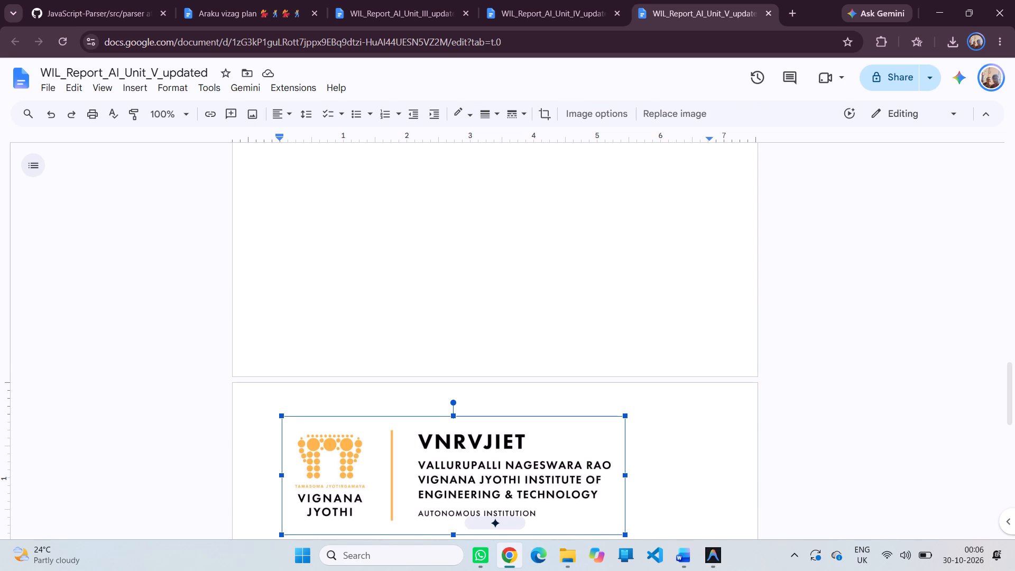
pyautogui.click(289, 401)
pyautogui.scroll(-3, 289, 401)
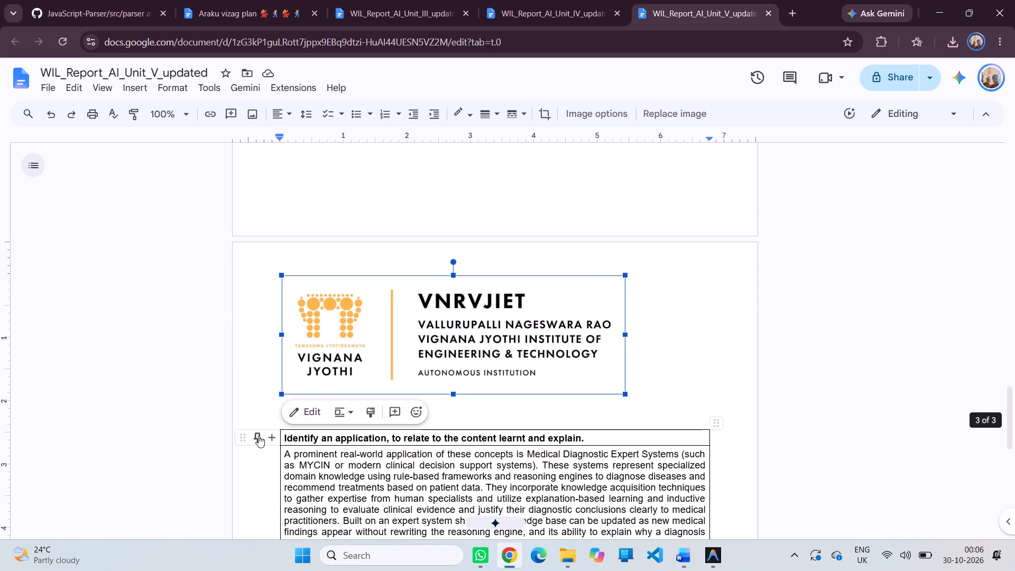
pyautogui.click(331, 205)
pyautogui.scroll(10, 331, 205)
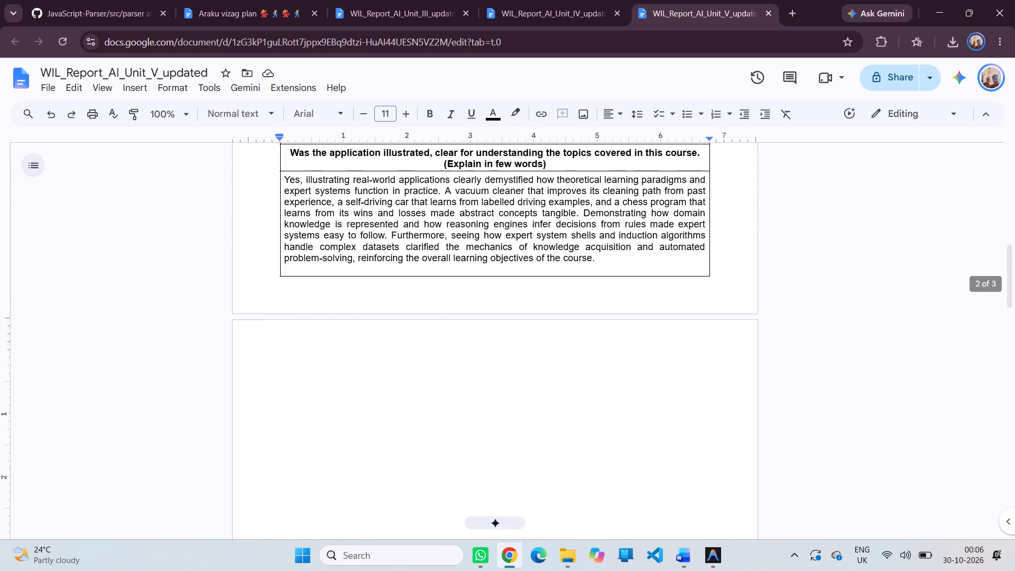
pyautogui.press('Delete')
# Check the Unit V report's page layout and download the report as a PDF document.
pyautogui.scroll(-3, 331, 205)
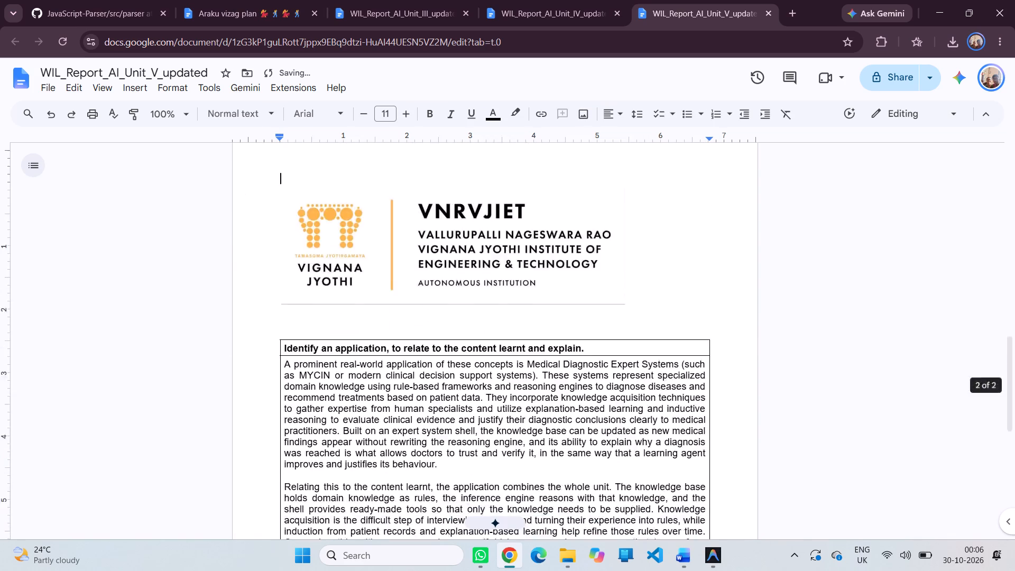
pyautogui.scroll(-6, 331, 205)
pyautogui.scroll(12, 331, 205)
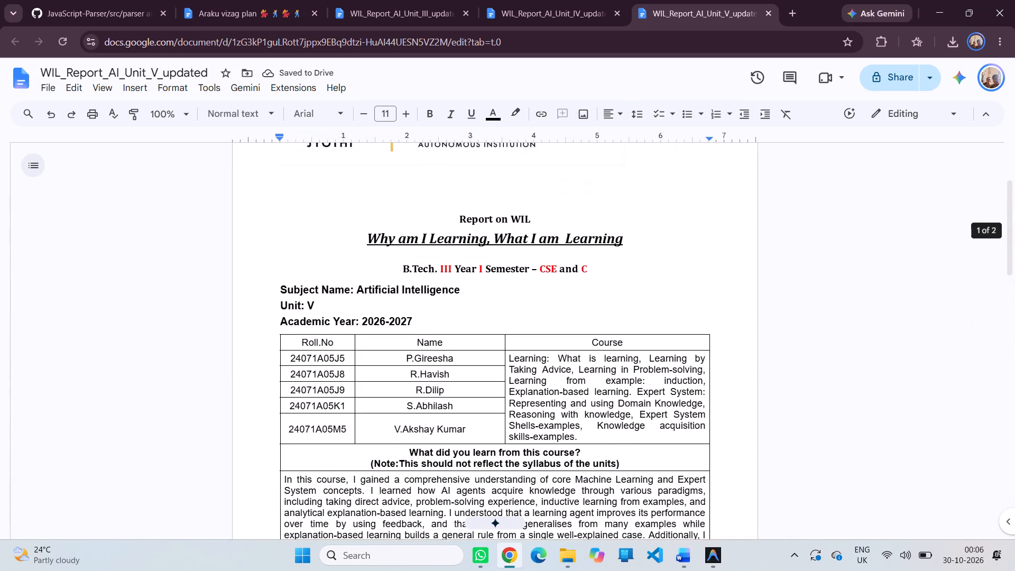
pyautogui.scroll(4, 331, 205)
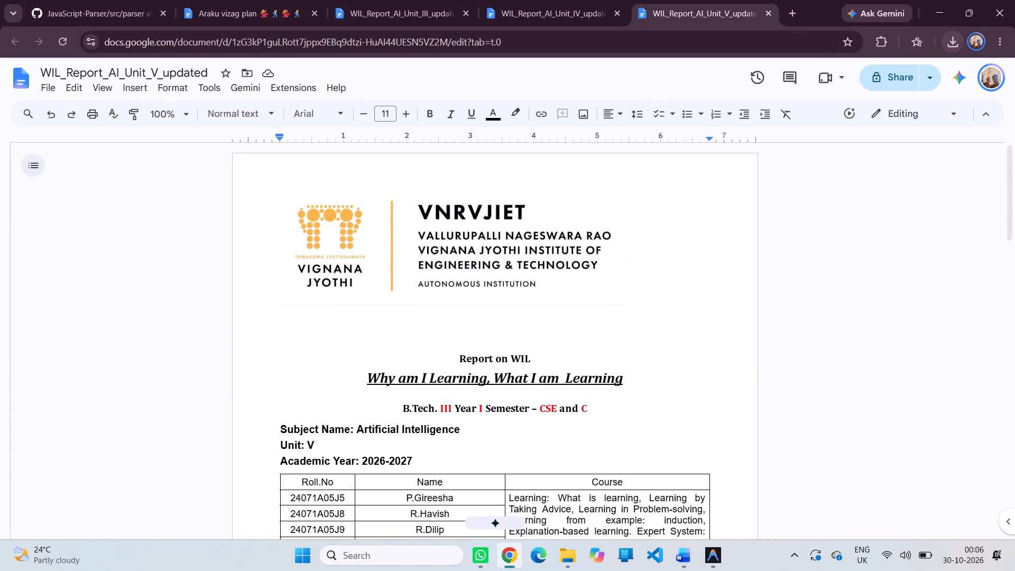
pyautogui.click(52, 89)
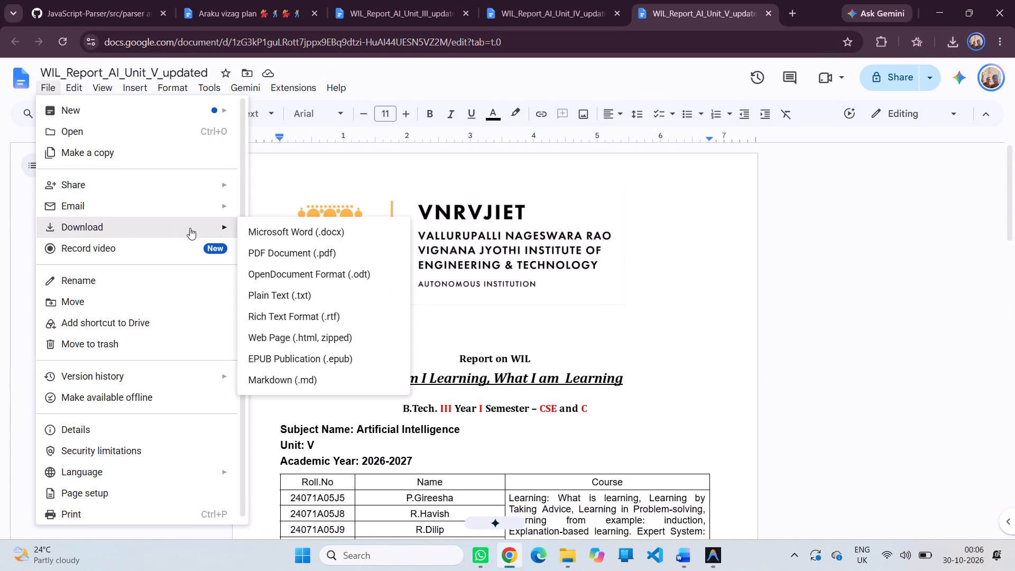
pyautogui.click(297, 250)
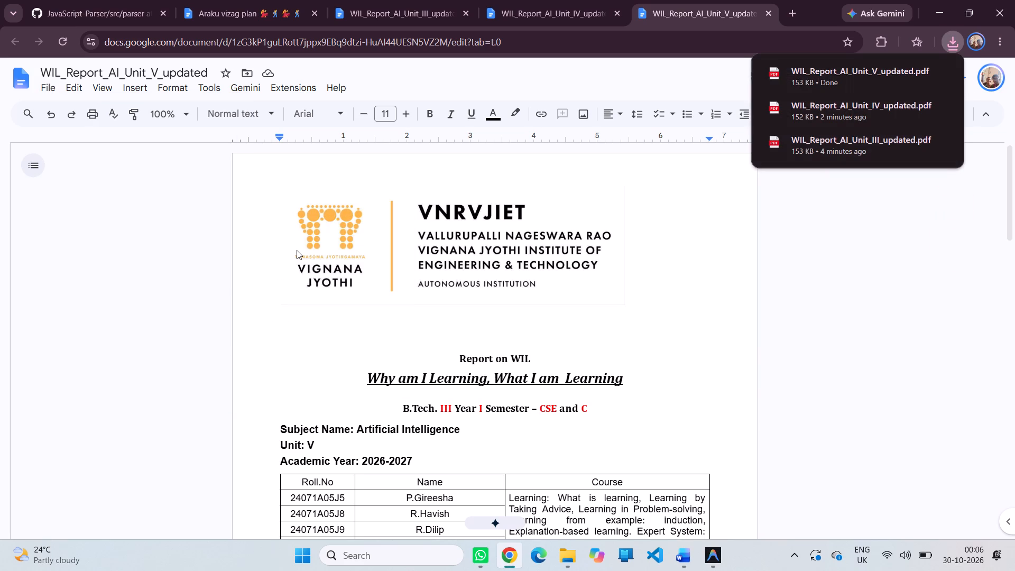
# Review the Unit V report's student table, answers and Clarifications/Suggestions section across both pages.
pyautogui.scroll(-1, 521, 474)
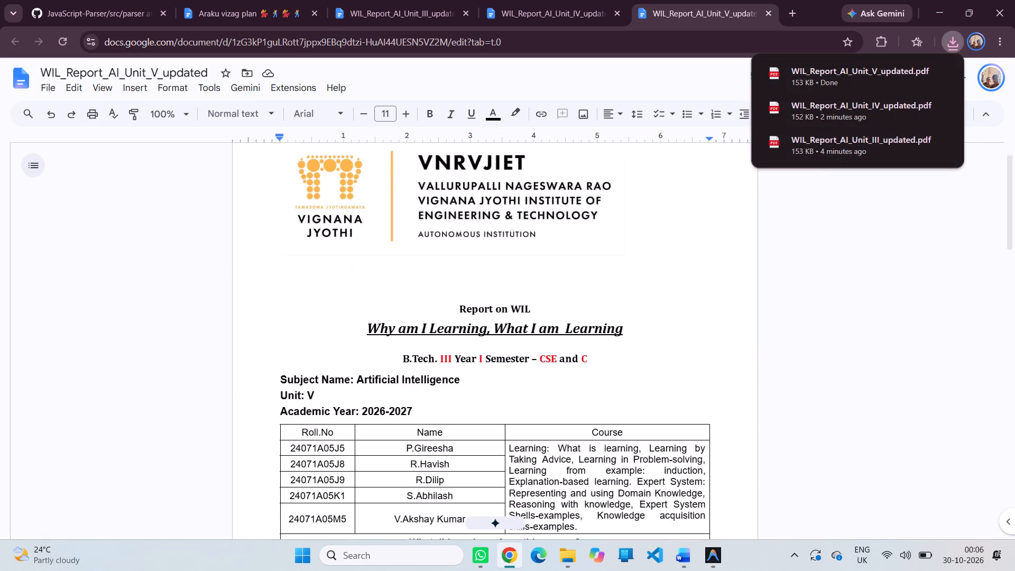
pyautogui.scroll(-10, 521, 474)
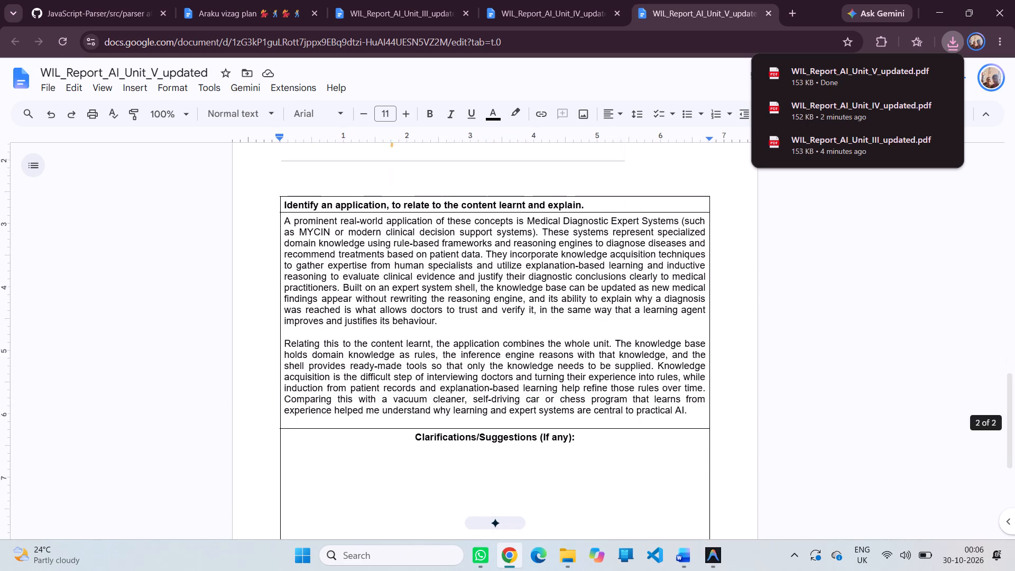
pyautogui.scroll(-6, 521, 474)
pyautogui.scroll(1, 521, 474)
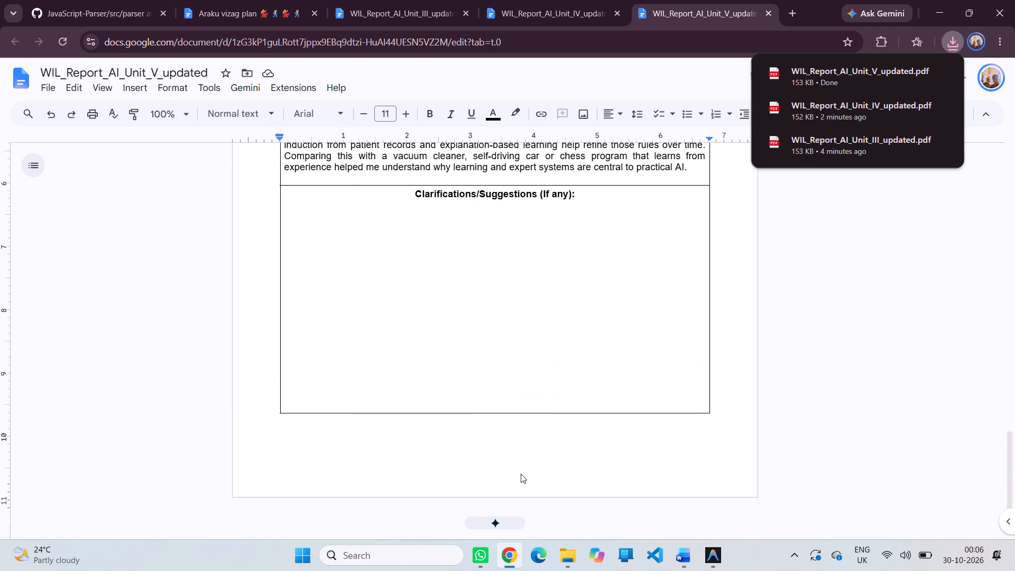
pyautogui.scroll(10, 521, 474)
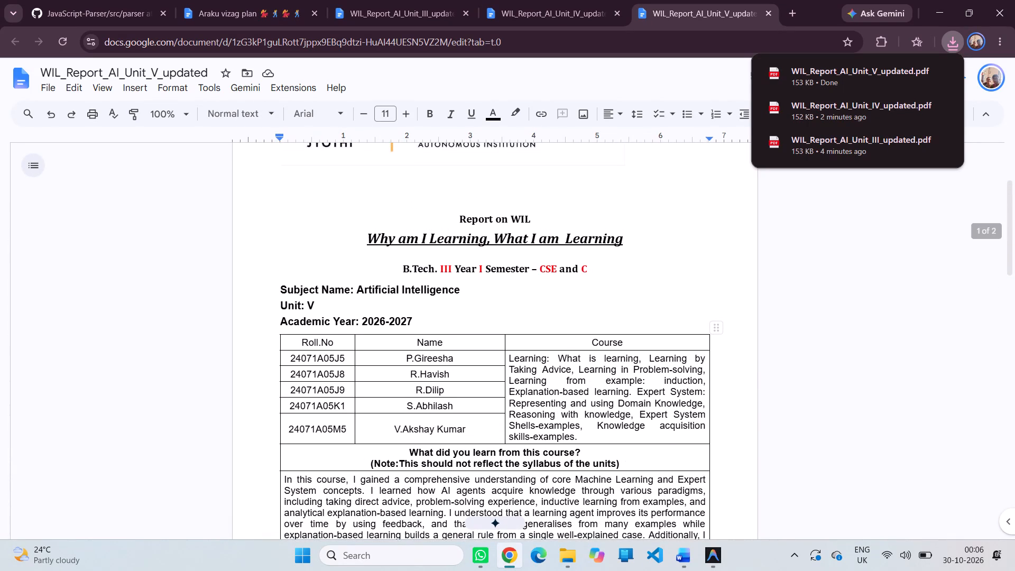
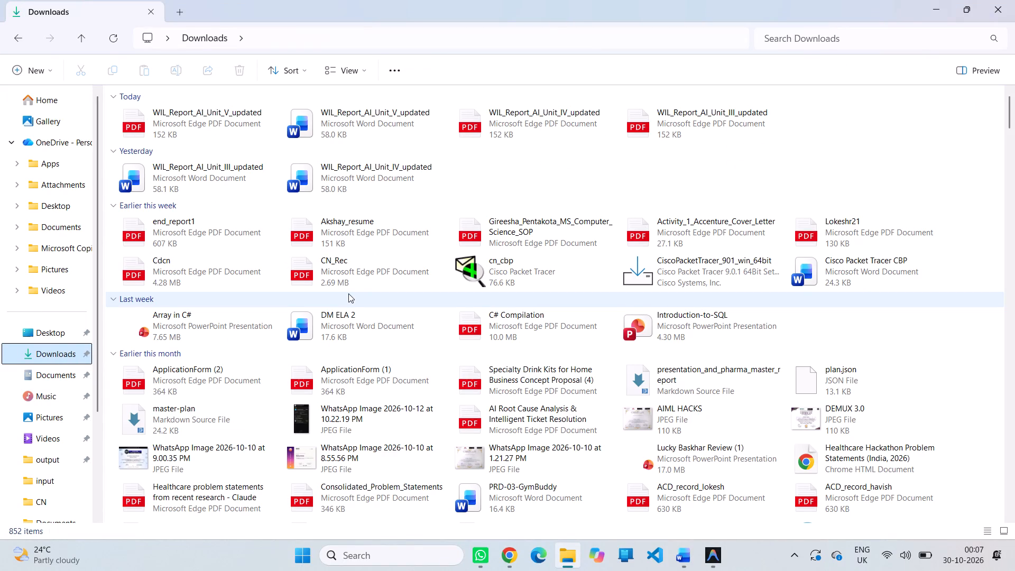
# Select the updated Unit V, Unit IV and Unit III AI WIL report PDFs together in the Downloads folder.
pyautogui.keyDown('ctrl'); pyautogui.click(222, 129); pyautogui.keyUp('ctrl')
pyautogui.keyDown('ctrl'); pyautogui.click(541, 134); pyautogui.keyUp('ctrl')
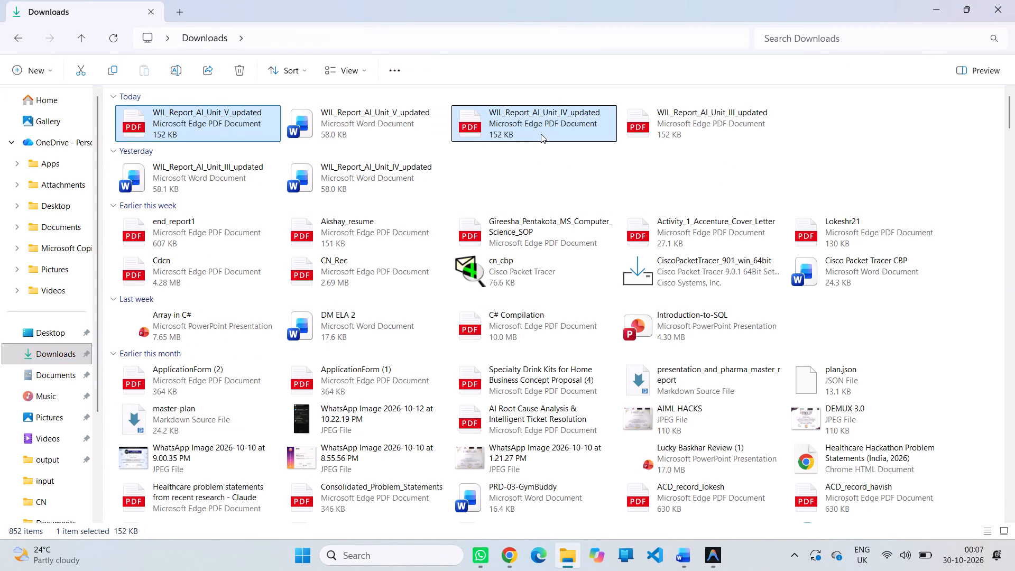
pyautogui.keyDown('ctrl'); pyautogui.click(699, 122); pyautogui.keyUp('ctrl')
pyautogui.click(572, 122)
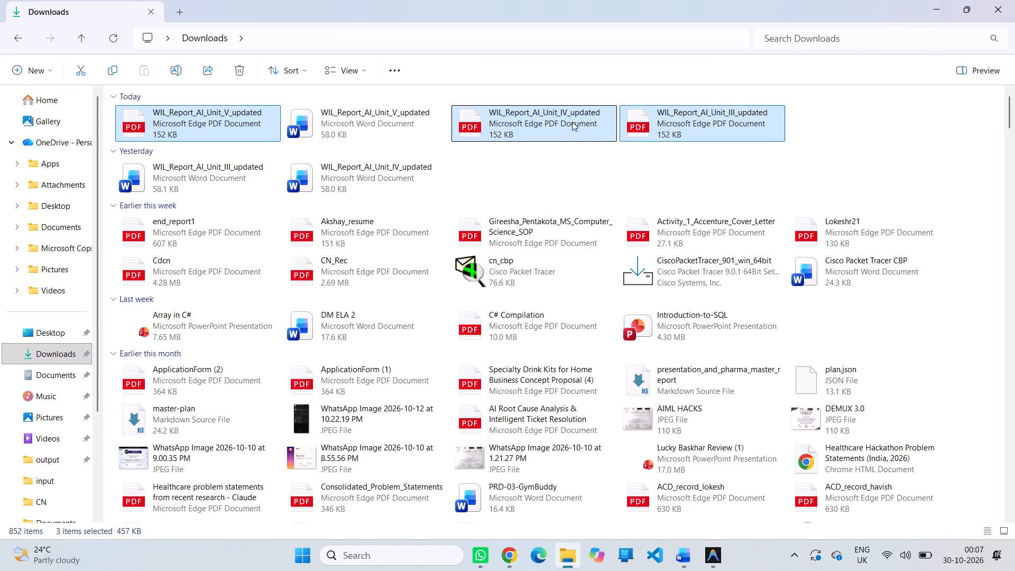
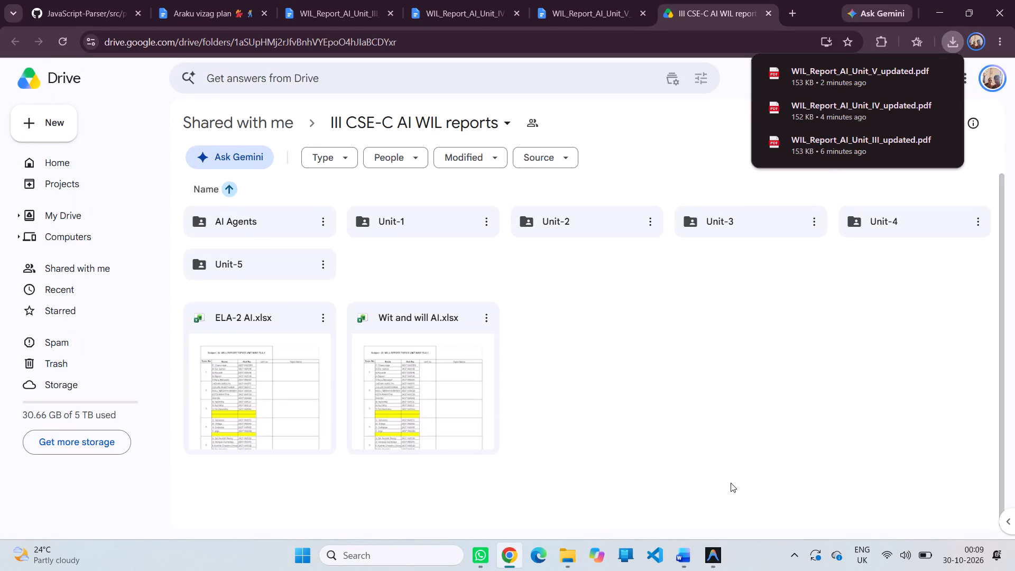
# Open the Wit and will AI spreadsheet and look through the ELA-1 team list for team 14's members.
pyautogui.click(439, 401)
pyautogui.tripleClick(439, 401)
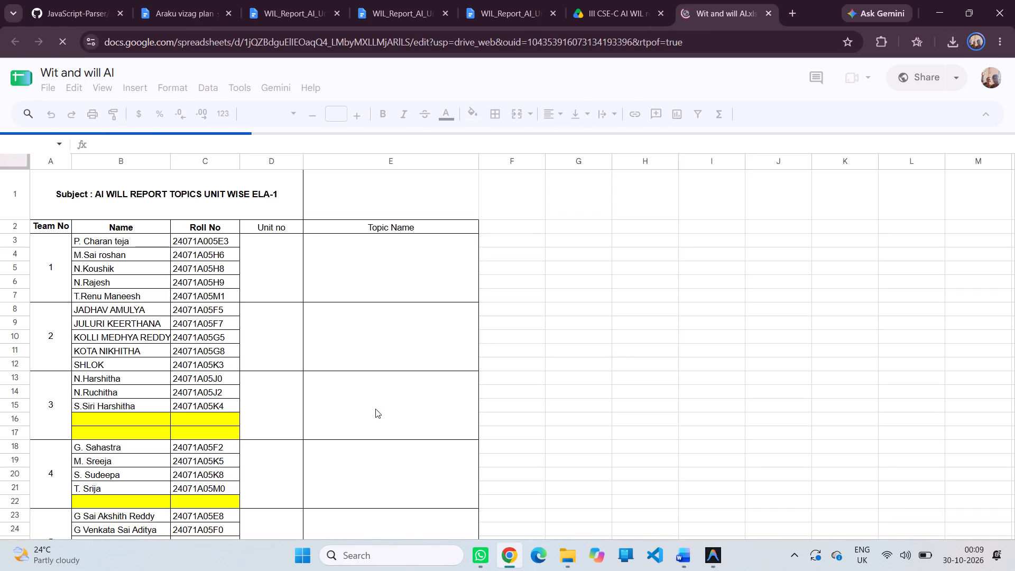
pyautogui.scroll(-2, 302, 410)
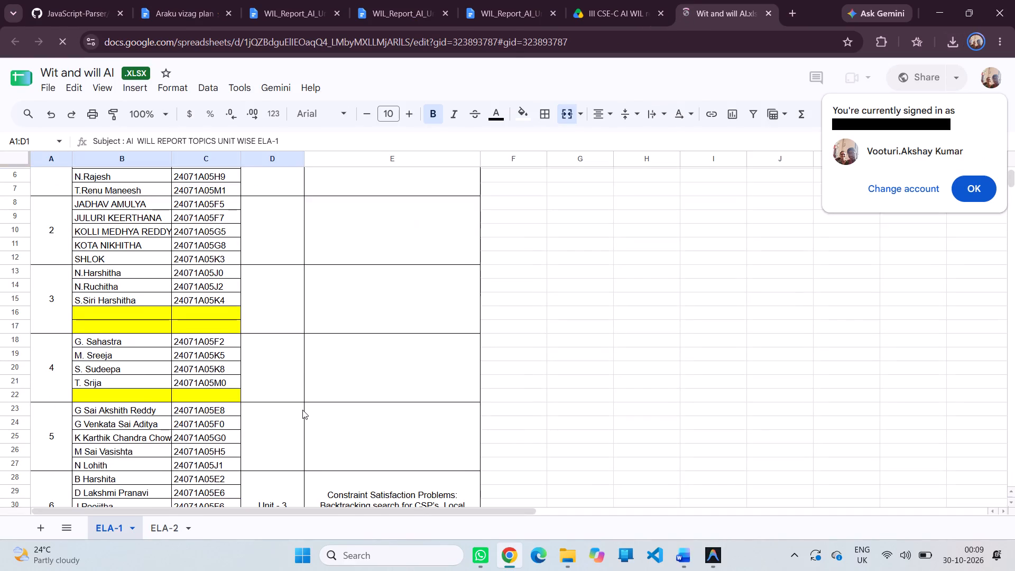
pyautogui.scroll(-3, 302, 410)
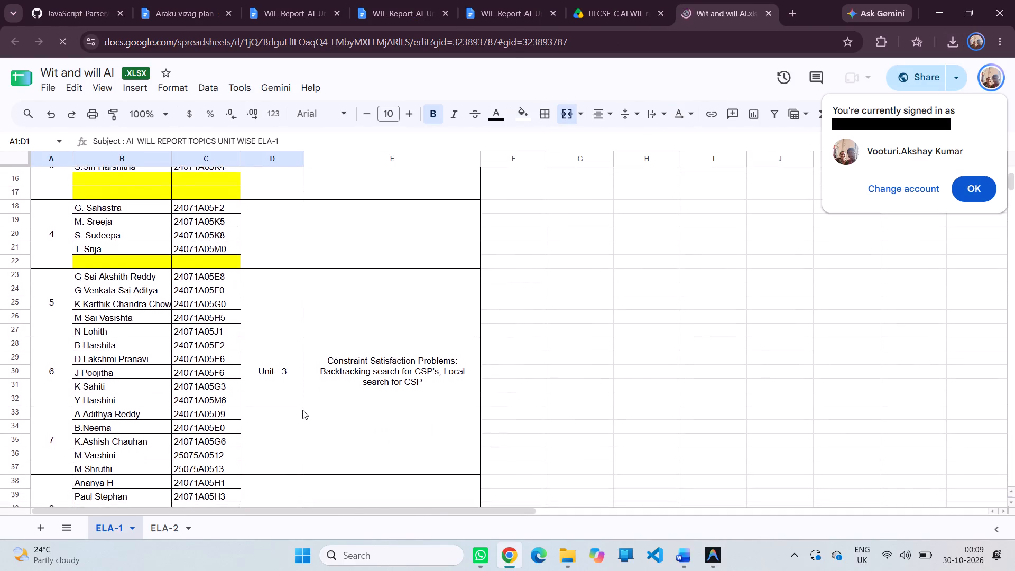
pyautogui.scroll(-2, 302, 410)
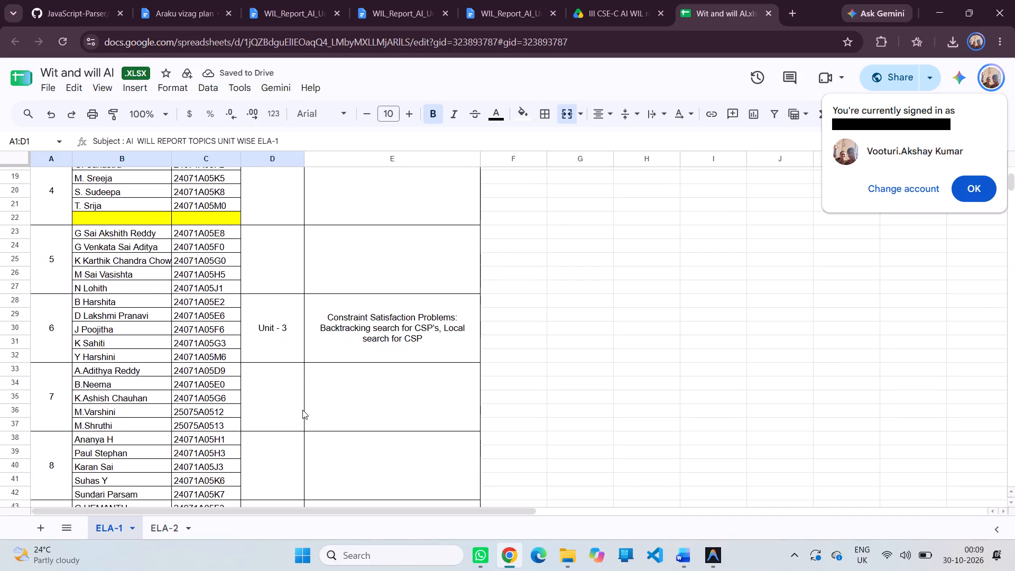
pyautogui.scroll(-3, 302, 410)
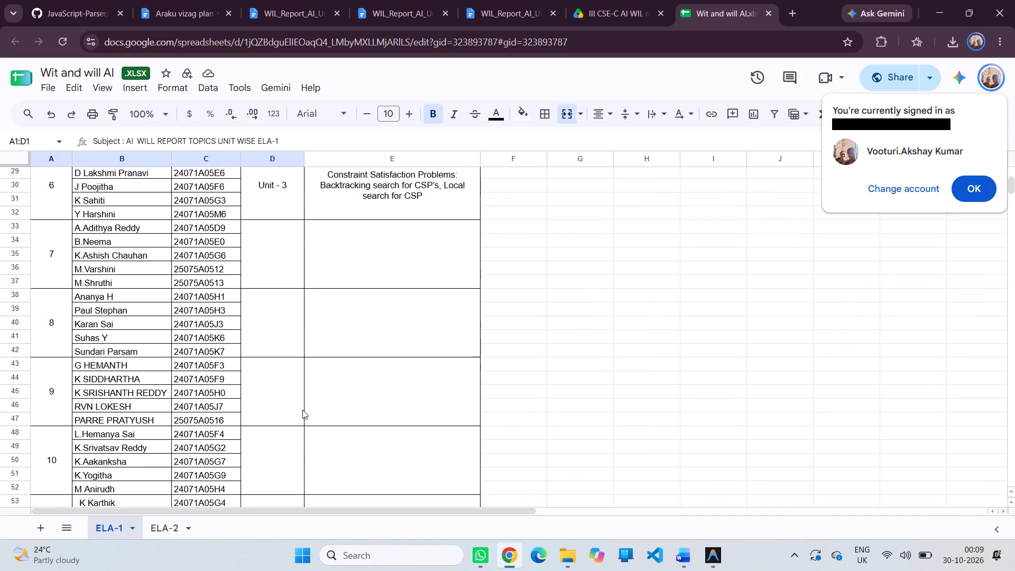
pyautogui.scroll(-2, 302, 410)
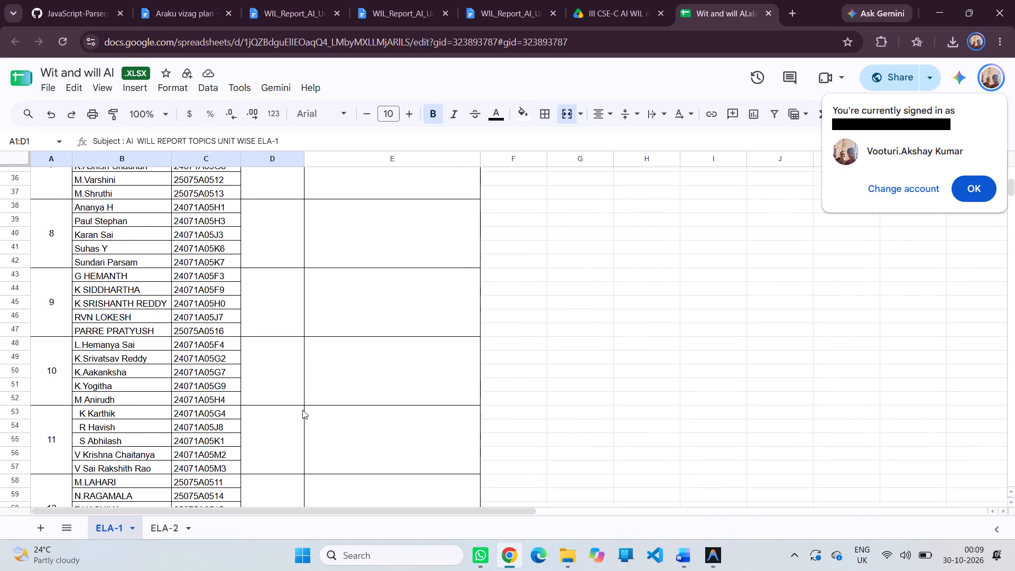
pyautogui.scroll(-1, 302, 410)
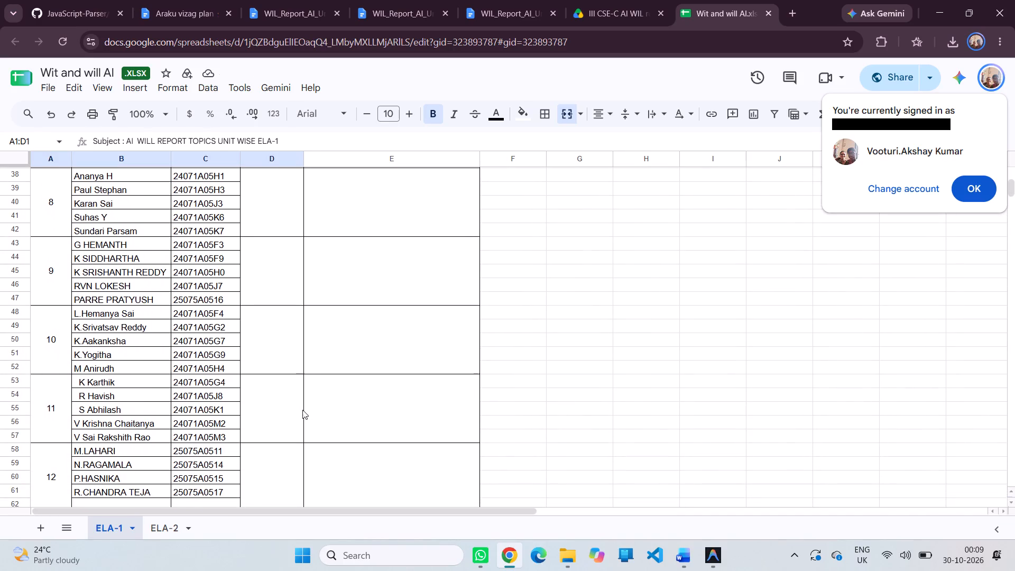
pyautogui.scroll(-2, 302, 410)
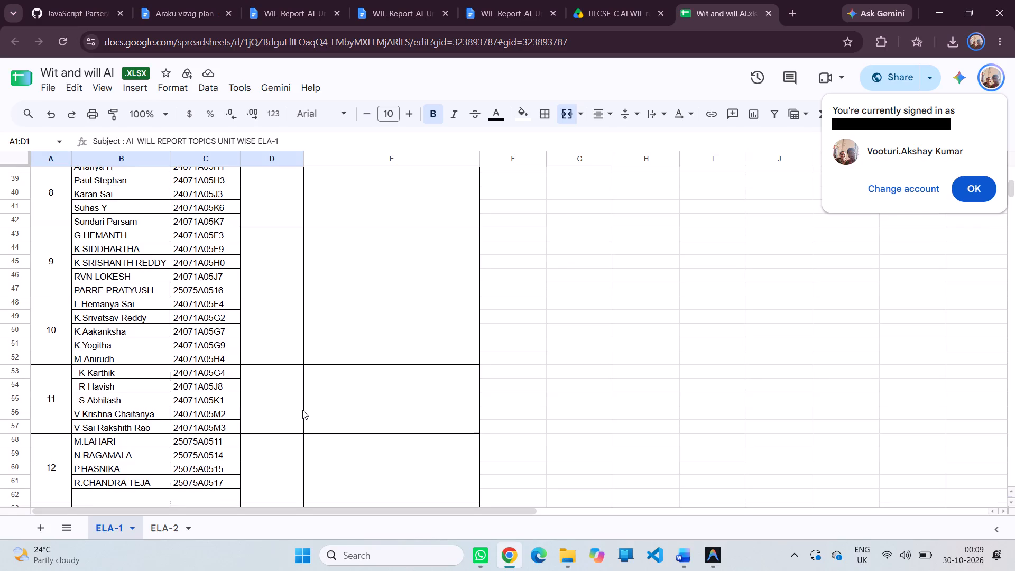
pyautogui.scroll(-2, 302, 410)
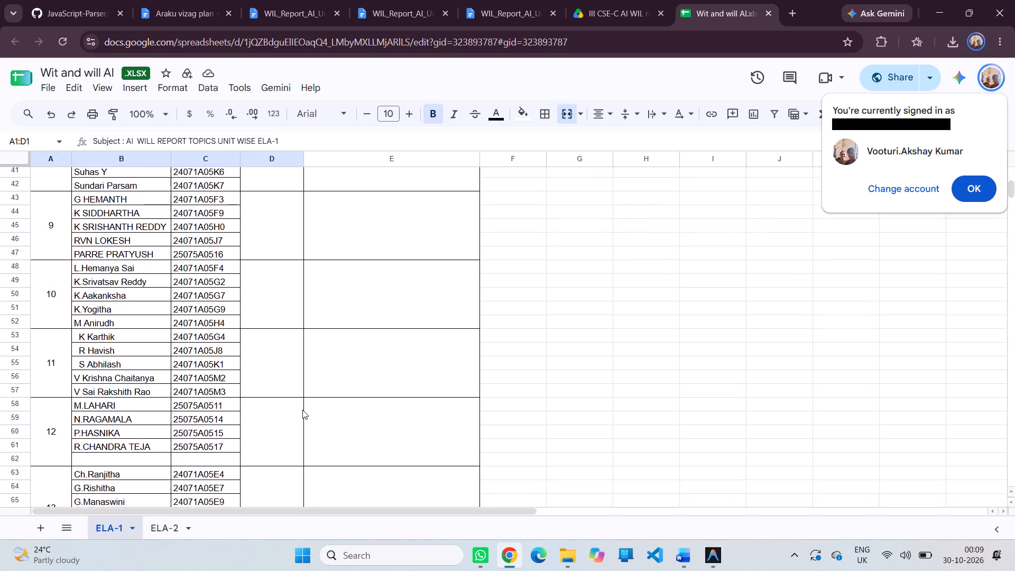
pyautogui.scroll(-2, 302, 410)
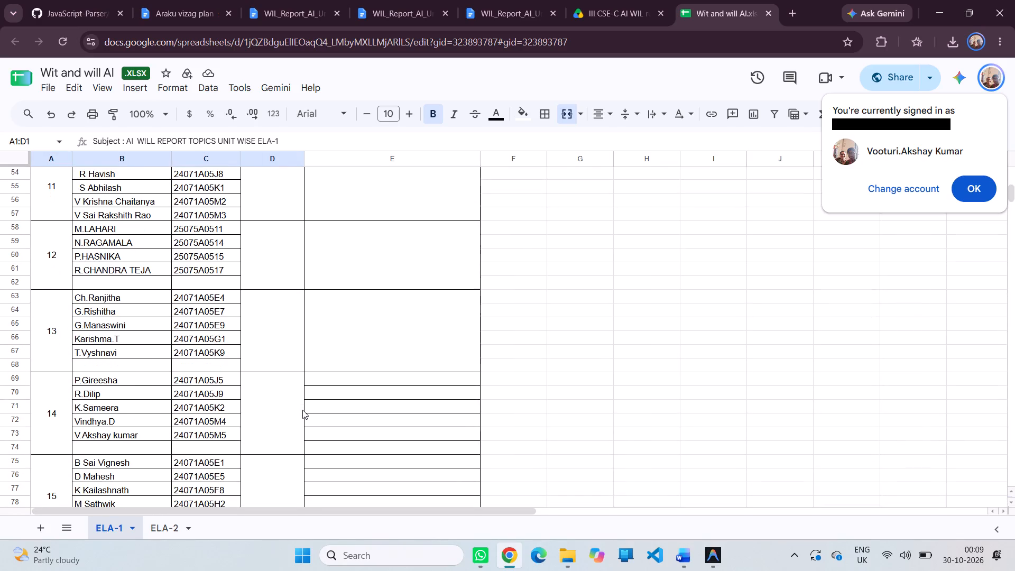
pyautogui.scroll(-1, 302, 410)
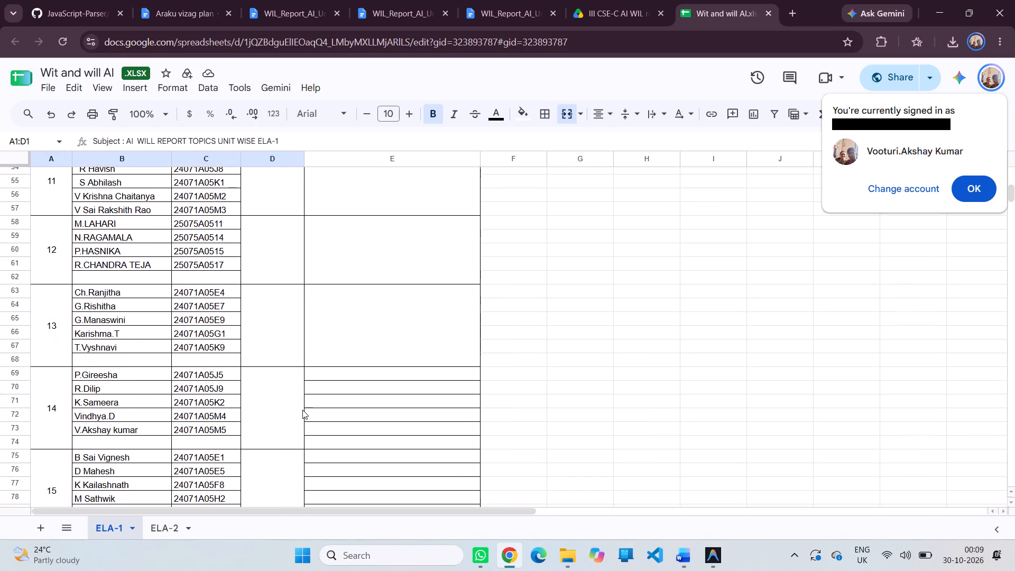
pyautogui.scroll(-1, 302, 410)
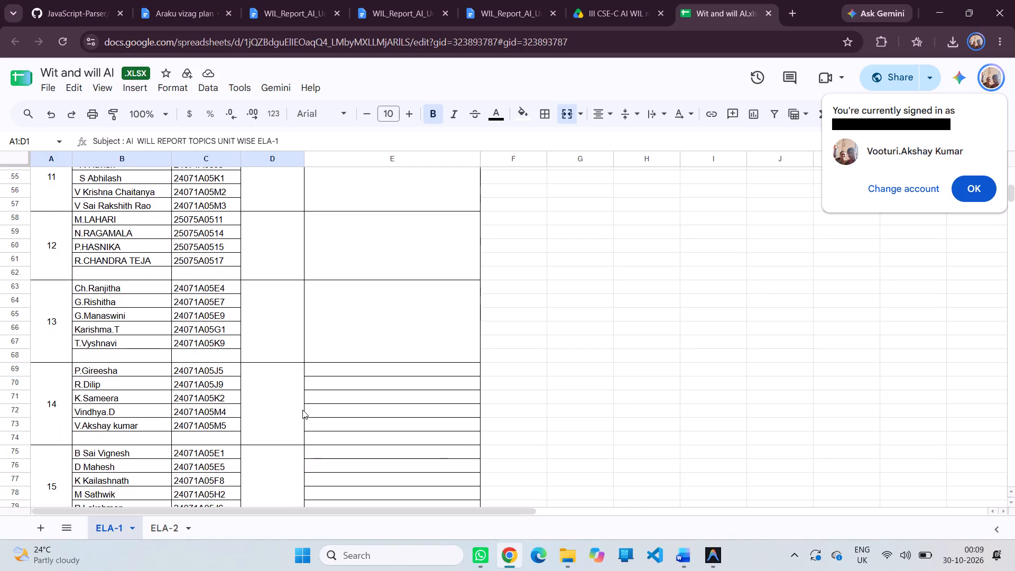
pyautogui.scroll(-1, 302, 410)
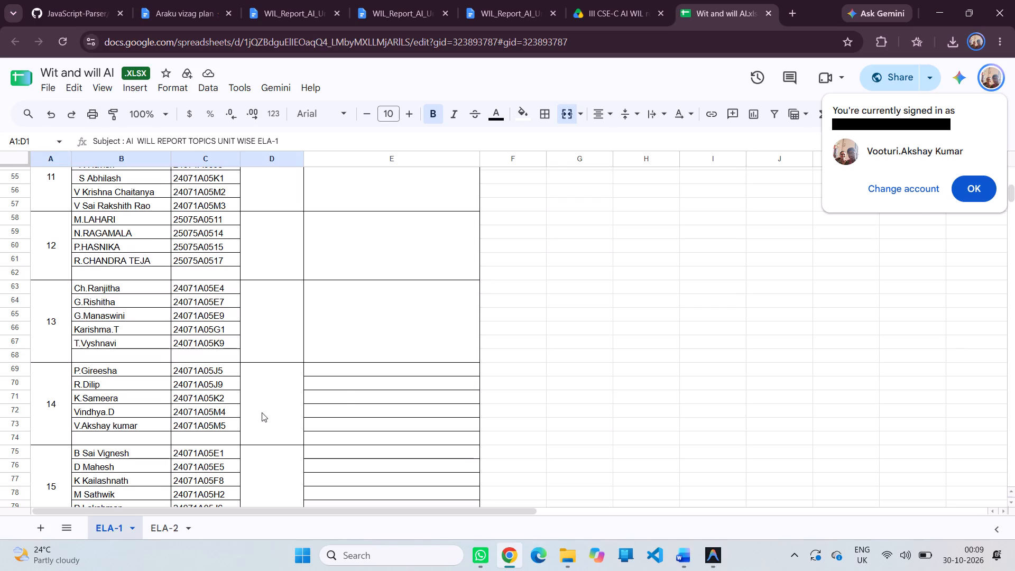
pyautogui.click(968, 185)
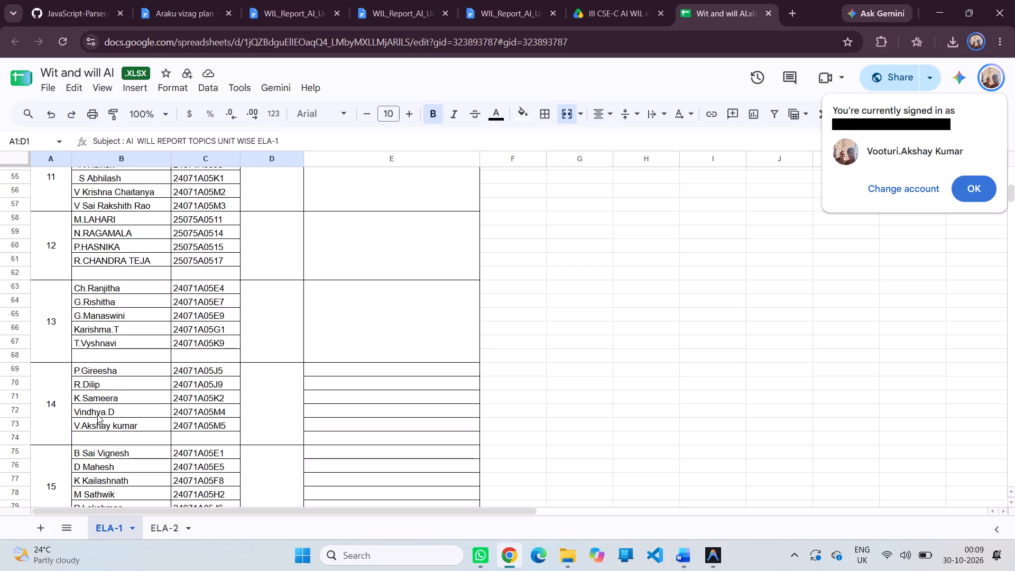
pyautogui.scroll(1, 97, 415)
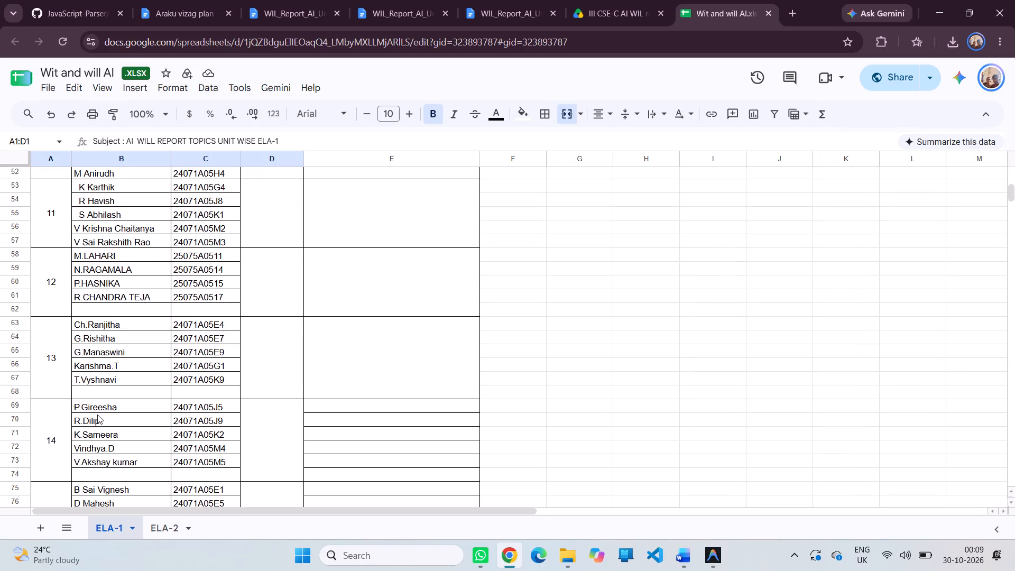
pyautogui.scroll(-1, 97, 415)
pyautogui.scroll(1, 97, 415)
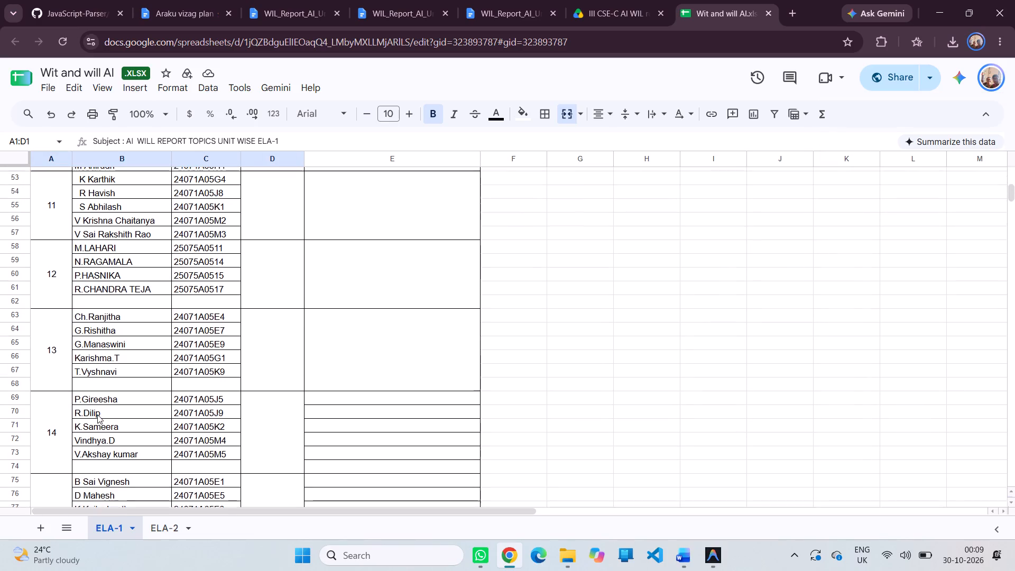
pyautogui.scroll(1, 97, 415)
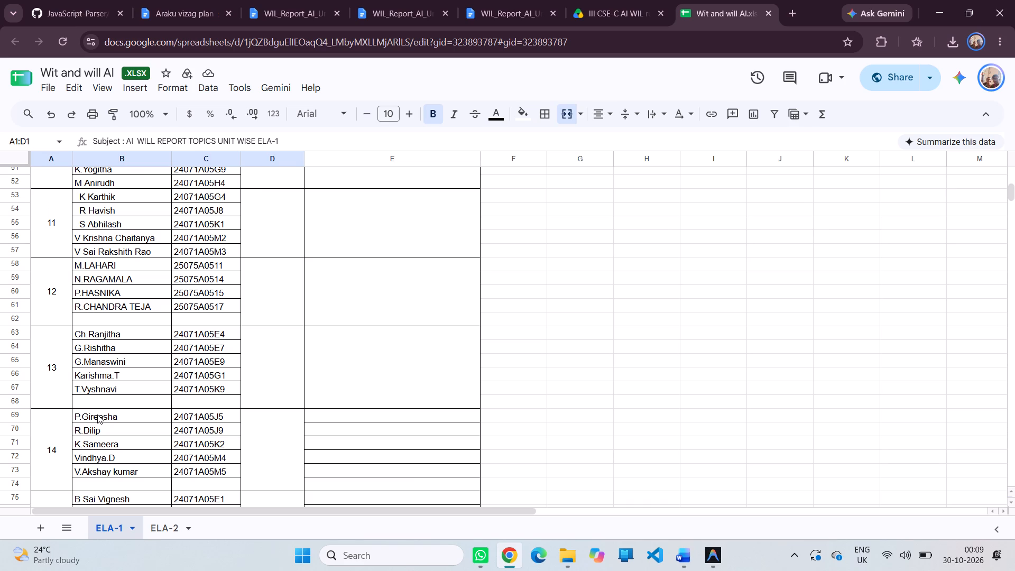
pyautogui.scroll(-1, 97, 415)
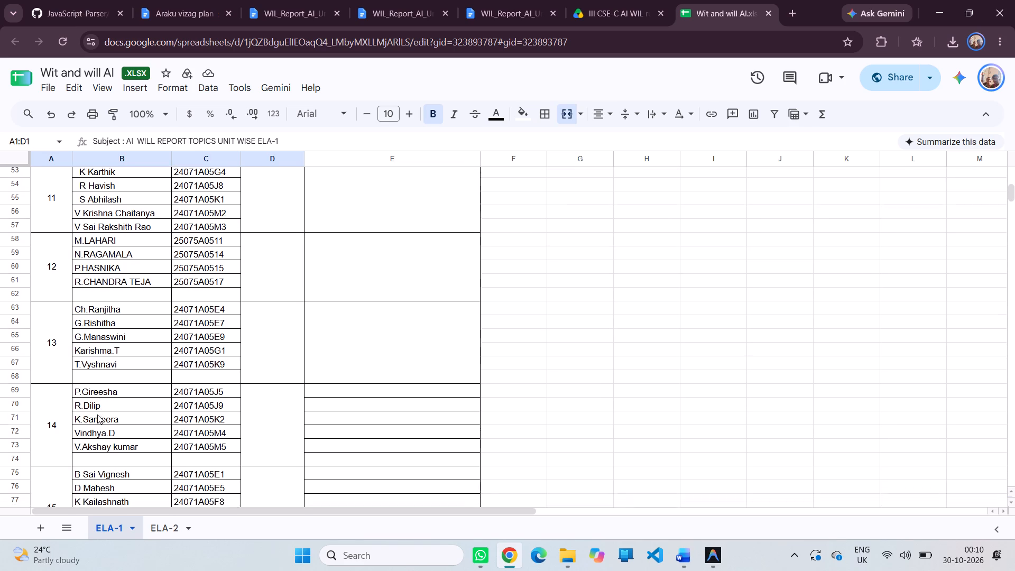
pyautogui.scroll(-2, 97, 415)
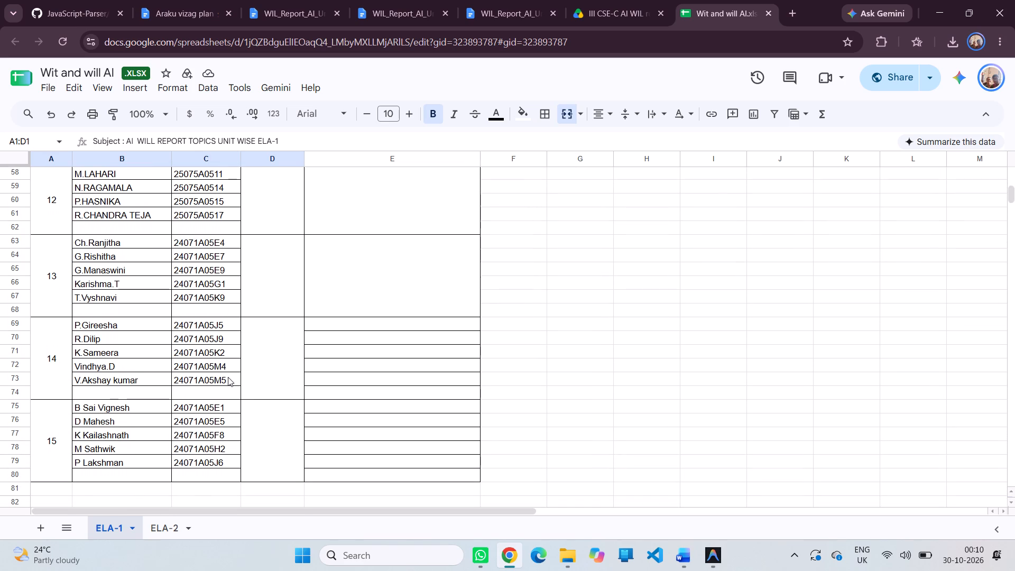
# Copy team 14's five names and roll numbers from the ELA-1 sheet and paste them over the student cells in the Unit III report.
pyautogui.moveTo(228, 377); pyautogui.dragTo(93, 326)
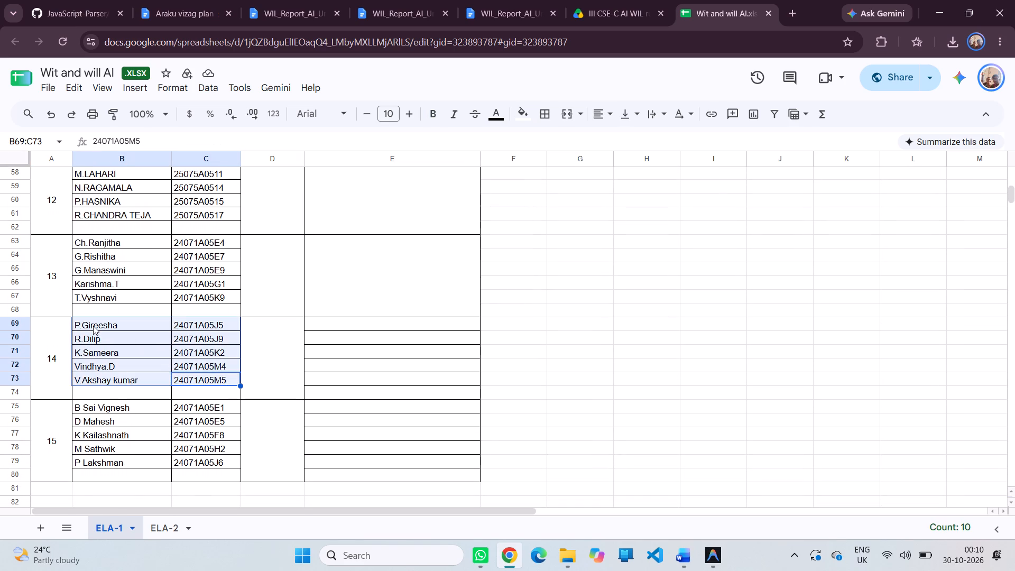
pyautogui.hotkey('ctrl', 'c')
pyautogui.hotkey('ctrl', 'c')
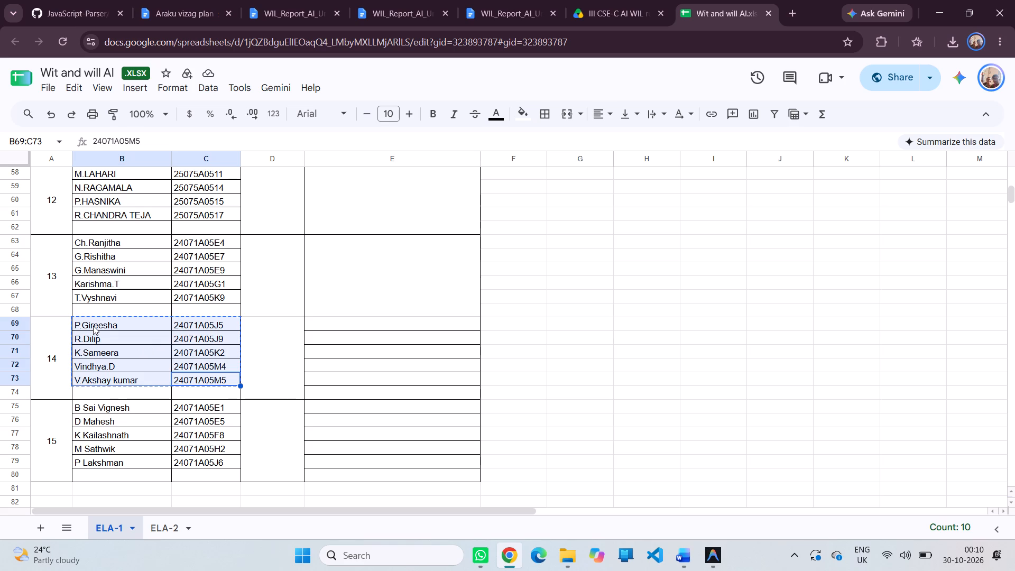
pyautogui.click(283, 4)
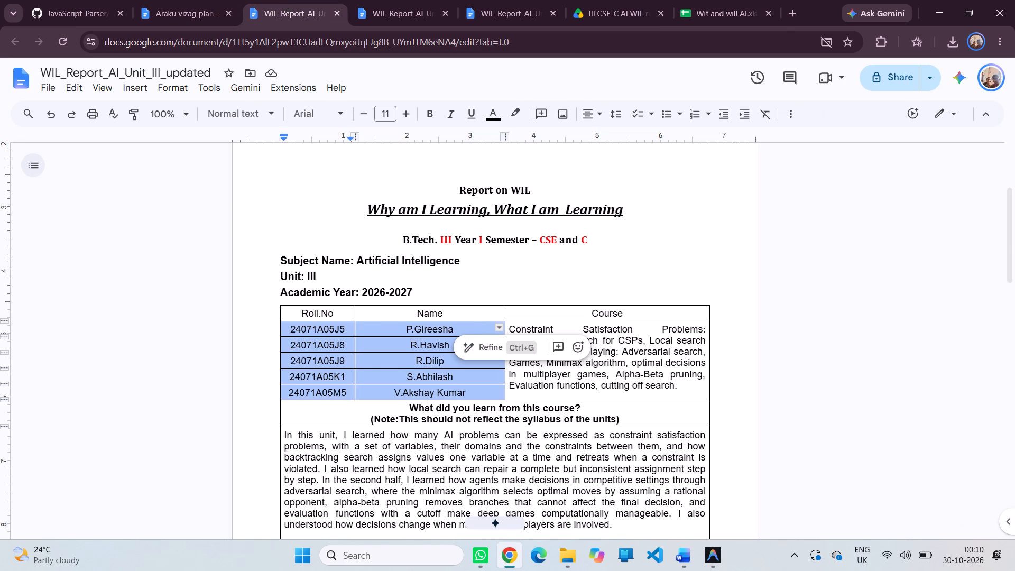
pyautogui.hotkey('ctrl', 'v')
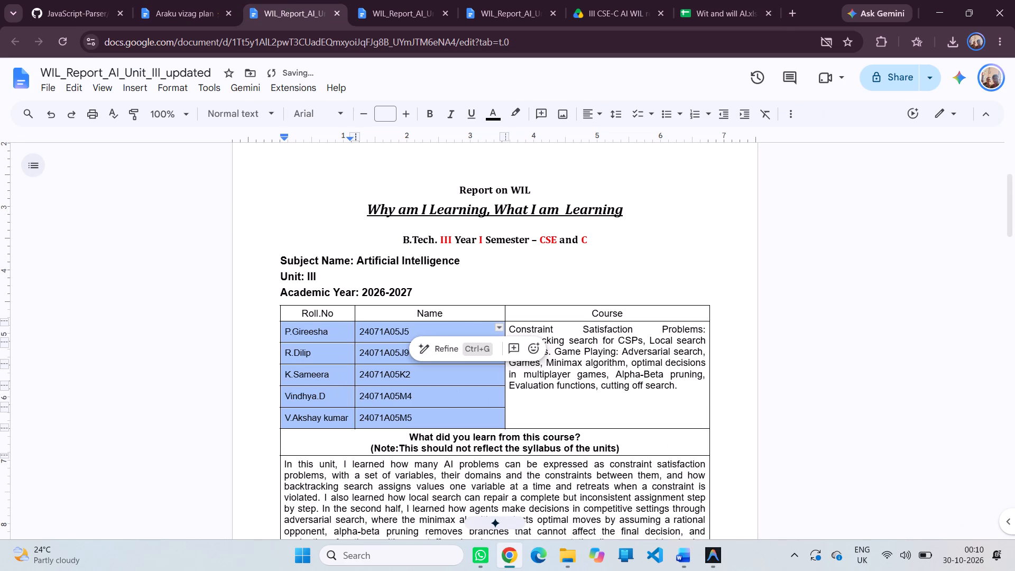
# Replace the five student rows in the Unit IV report's table with the copied team 14 names and roll numbers.
pyautogui.click(403, 19)
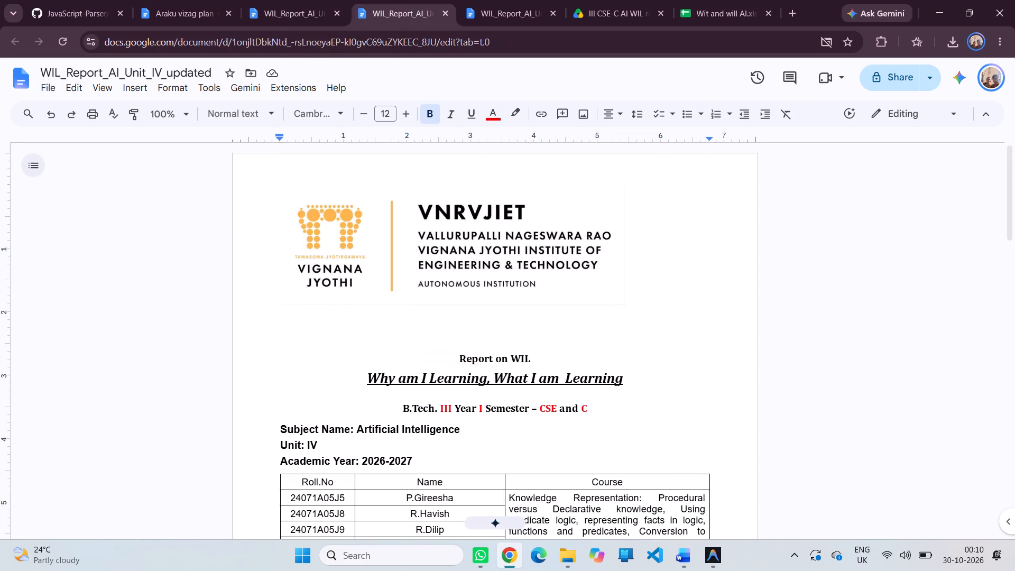
pyautogui.scroll(-2, 447, 467)
pyautogui.moveTo(475, 462); pyautogui.dragTo(297, 402)
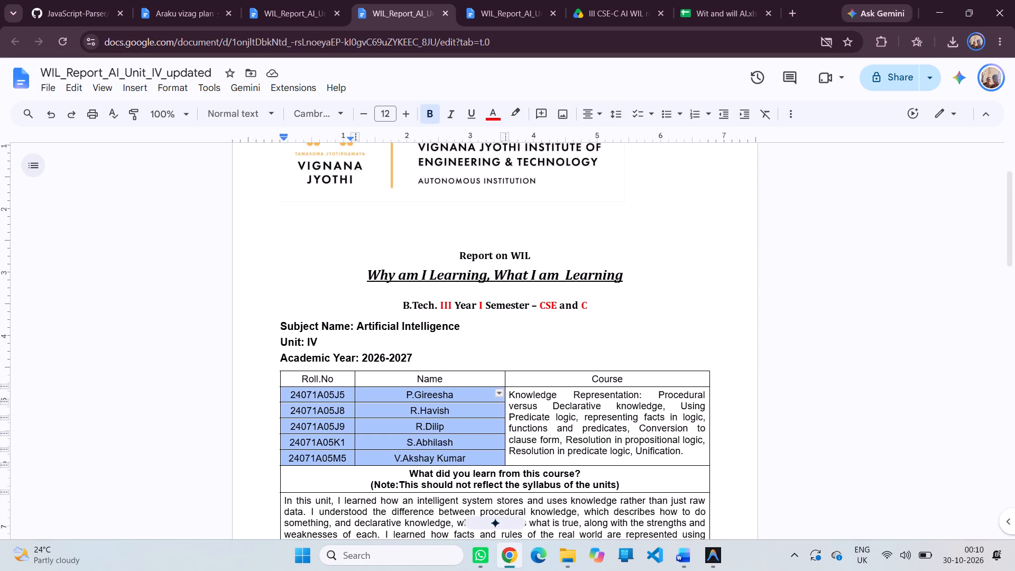
pyautogui.moveTo(297, 402); pyautogui.dragTo(296, 401)
pyautogui.hotkey('ctrl', 'v')
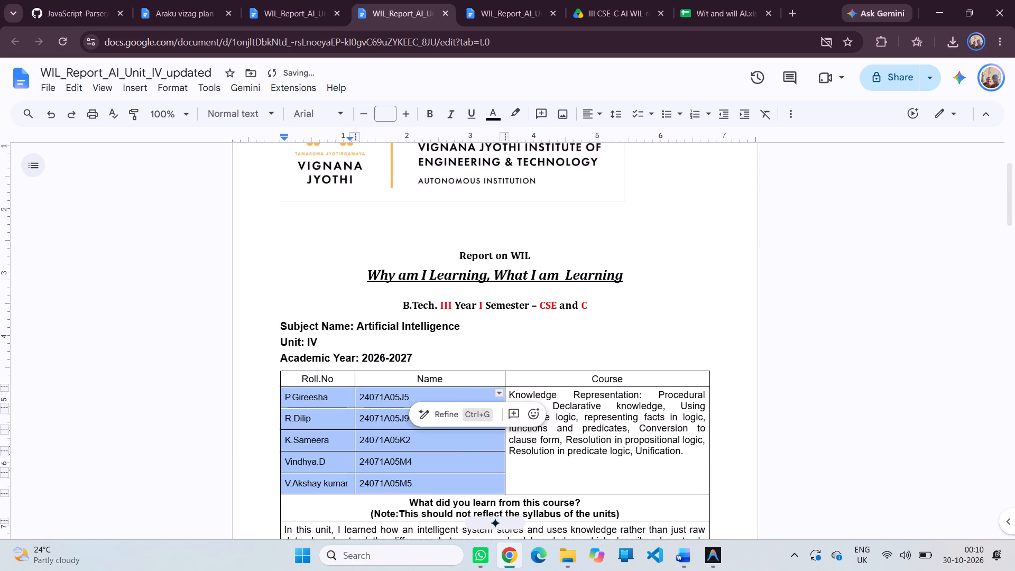
# Replace the five student rows in the Unit V report's table with the copied team 14 names and roll numbers.
pyautogui.click(509, 0)
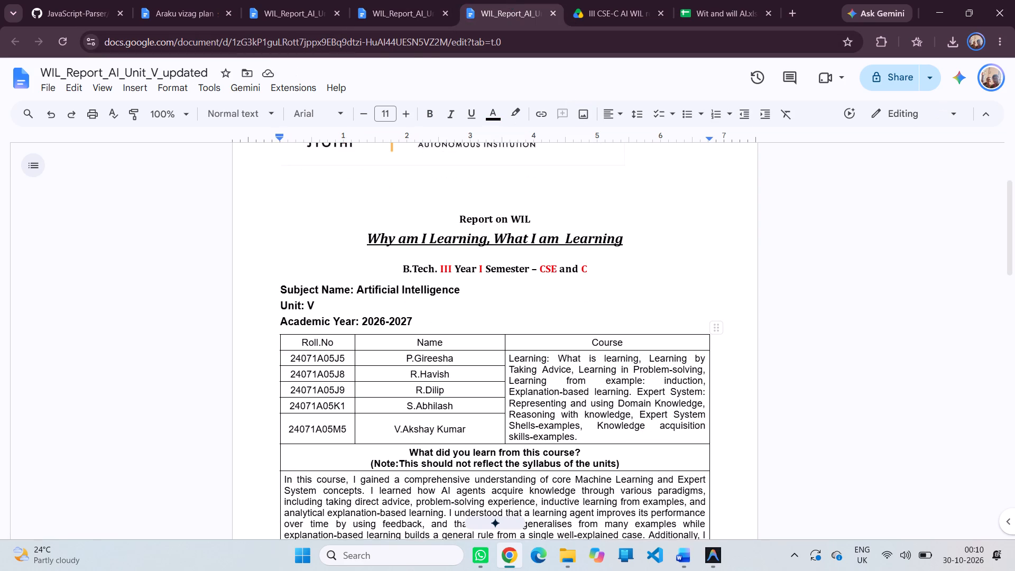
pyautogui.moveTo(476, 432); pyautogui.dragTo(284, 362)
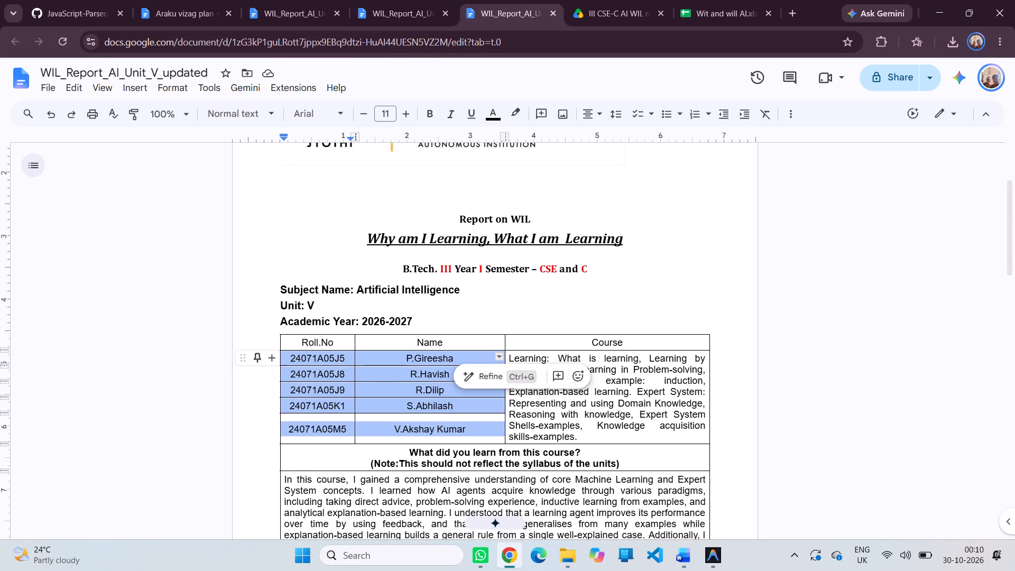
pyautogui.hotkey('ctrl', 'v')
pyautogui.click(723, 270)
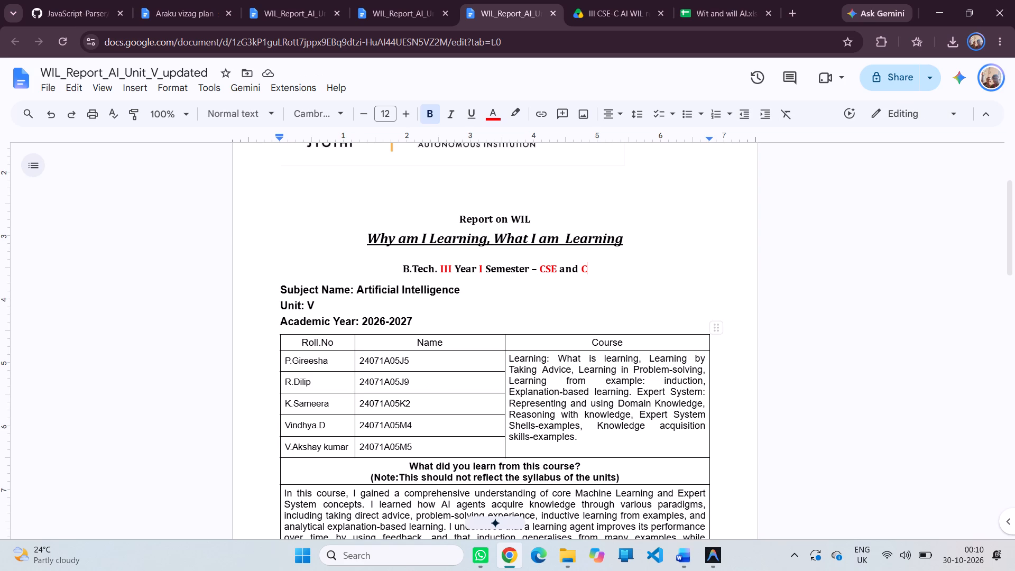
# Review the rest of the Unit V report, checking the layout across both pages.
pyautogui.scroll(-1, 443, 460)
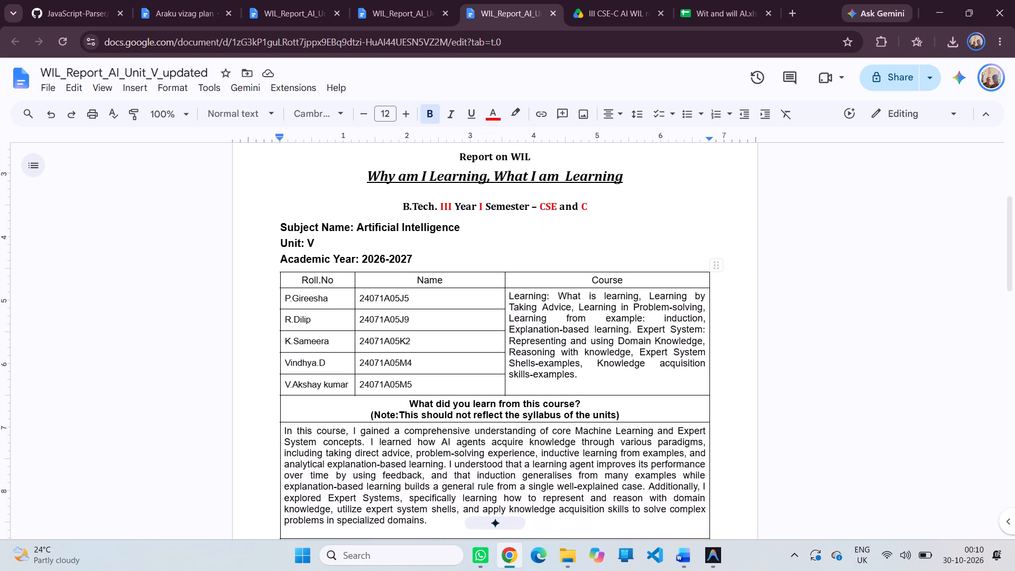
pyautogui.scroll(-8, 443, 460)
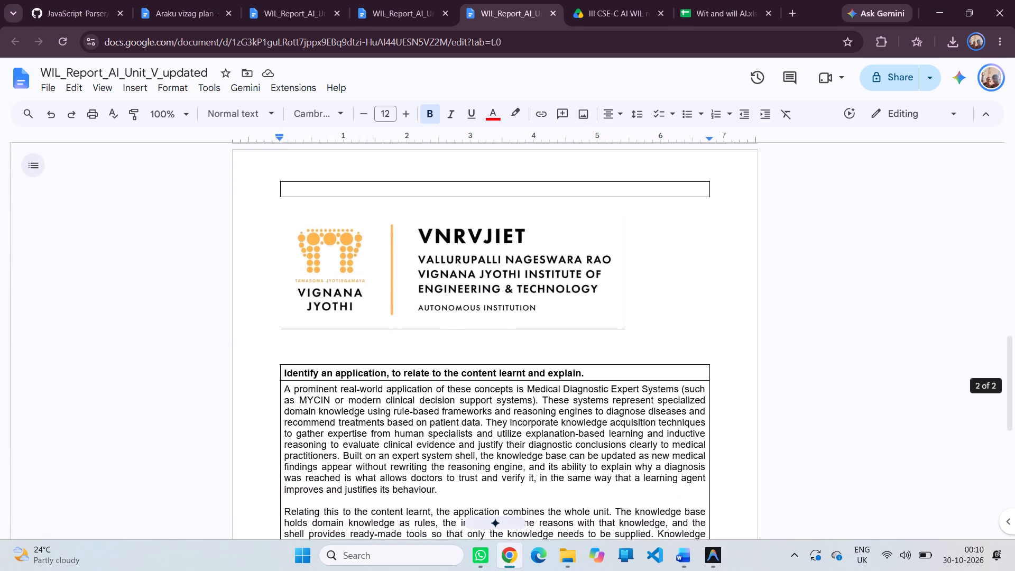
pyautogui.scroll(-3, 443, 460)
pyautogui.scroll(7, 443, 460)
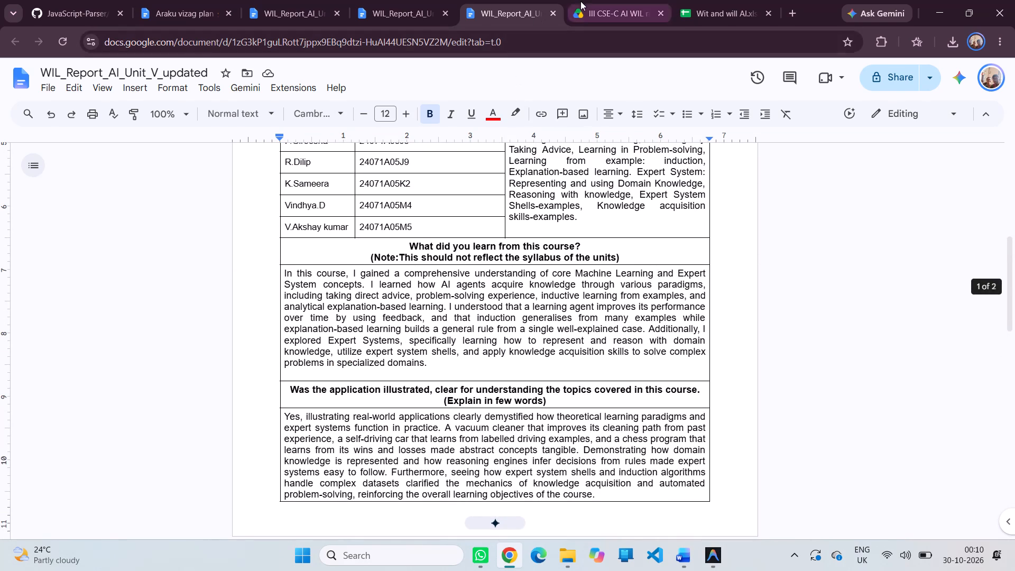
# Open the ELA-2 AI workbook from the shared reports folder and check its ELA-1 team list against the Wit and will AI sheet.
pyautogui.click(580, 3)
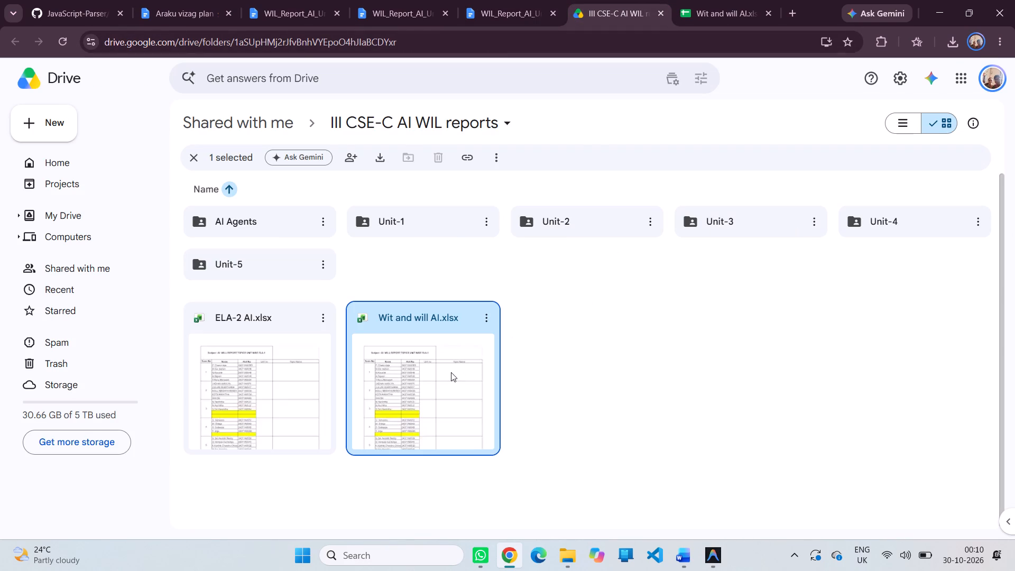
pyautogui.doubleClick(290, 384)
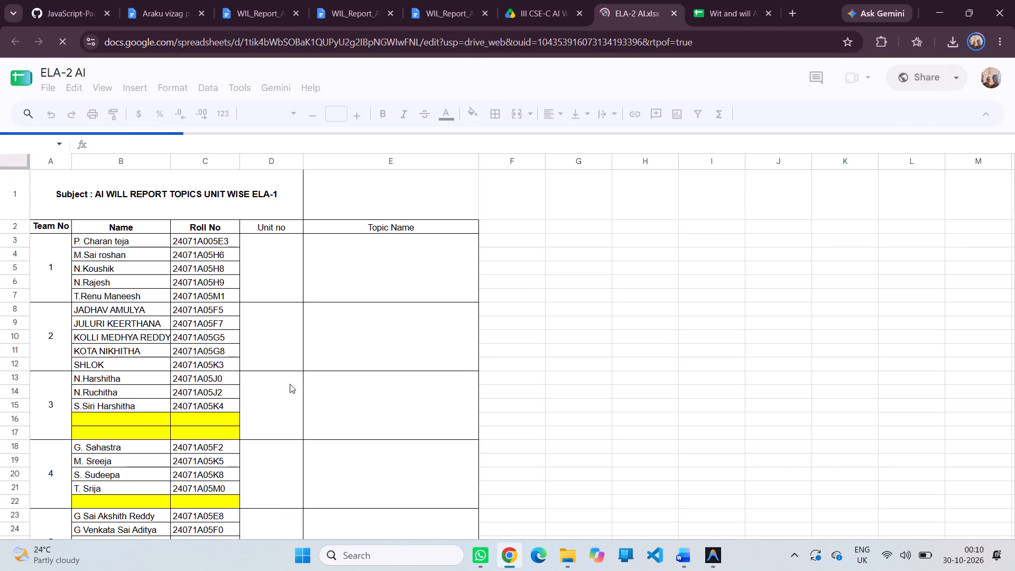
pyautogui.scroll(-1, 290, 384)
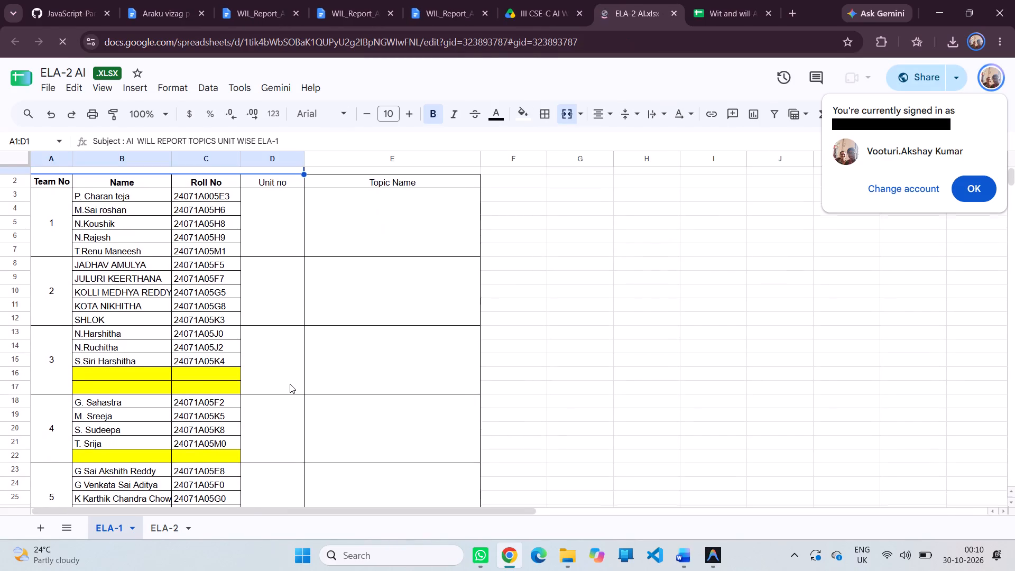
pyautogui.scroll(-7, 290, 384)
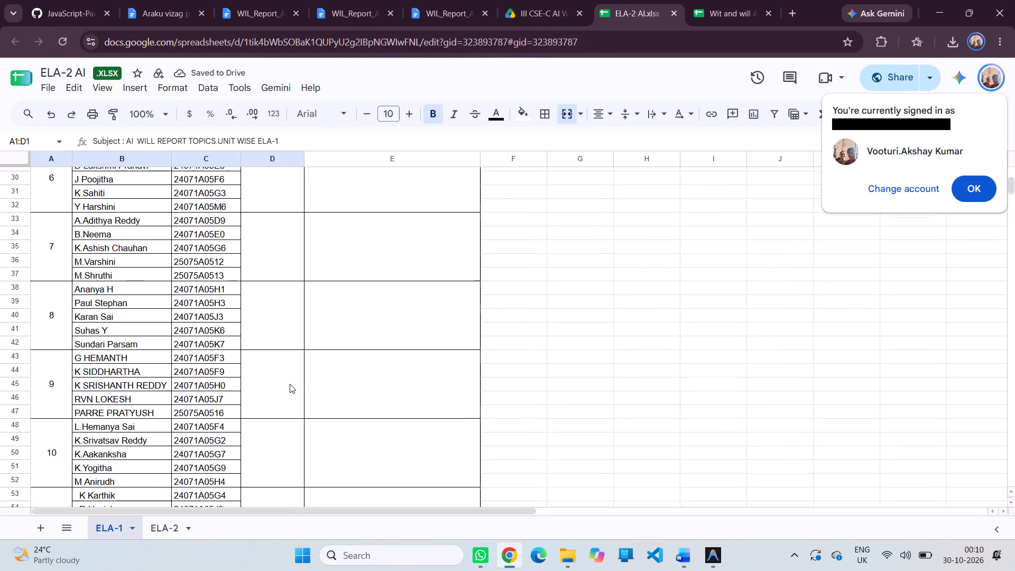
pyautogui.scroll(-5, 290, 384)
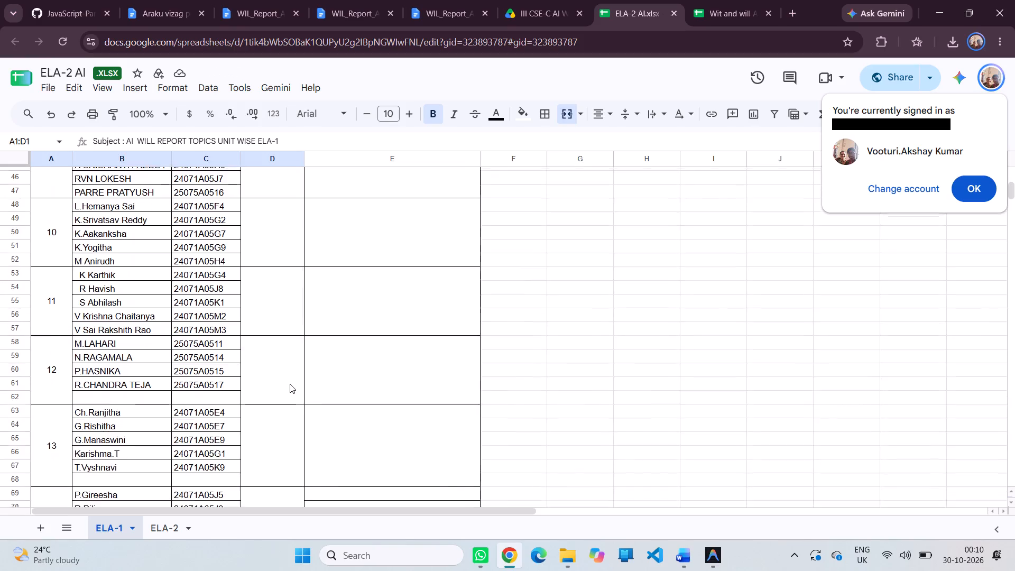
pyautogui.scroll(3, 290, 384)
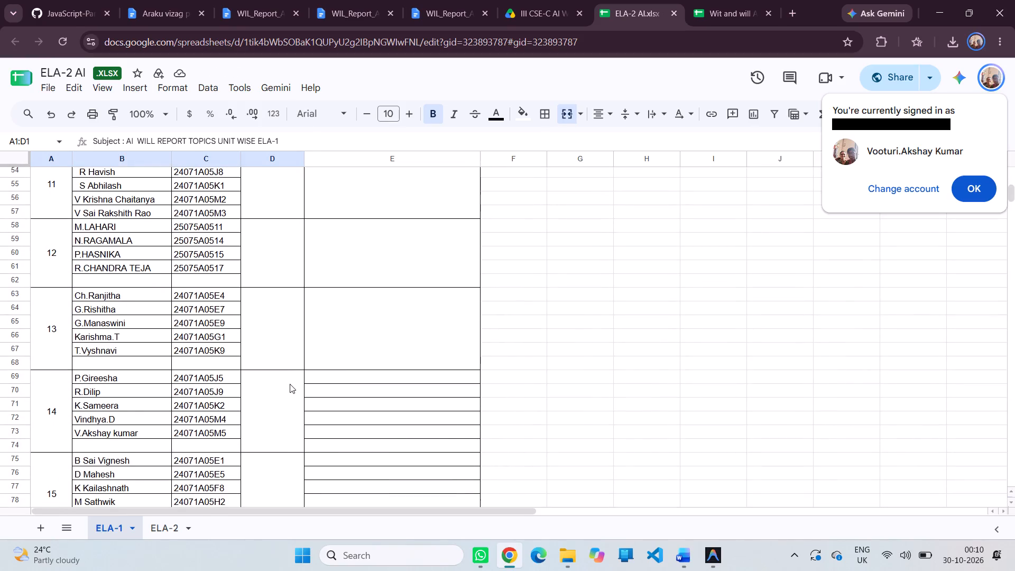
pyautogui.scroll(2, 290, 384)
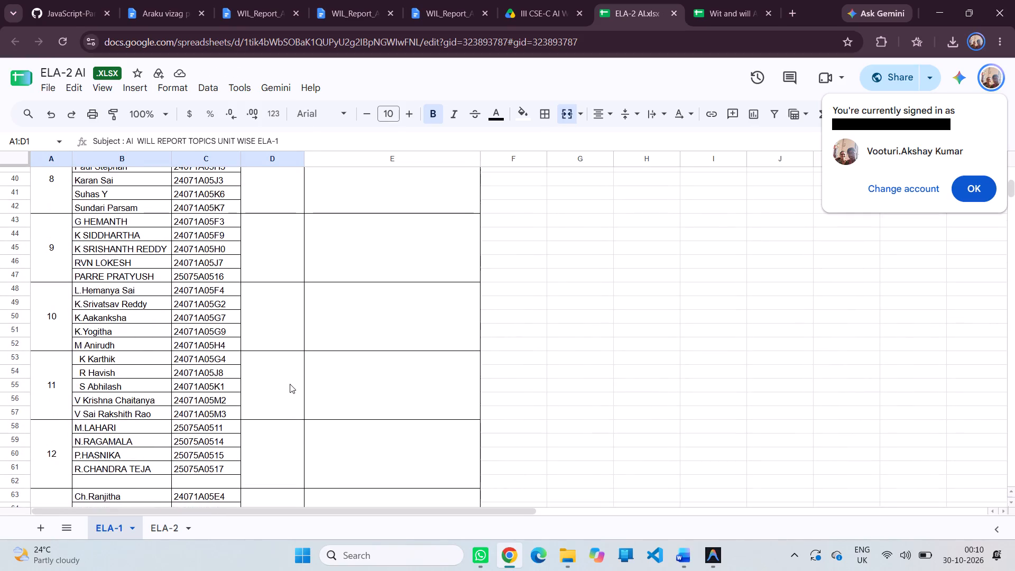
pyautogui.click(713, 0)
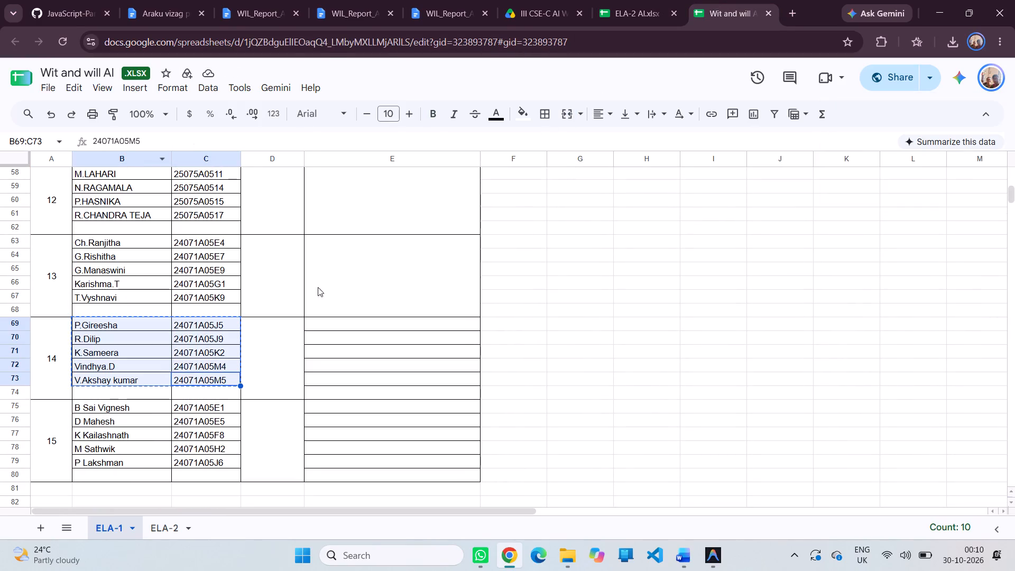
pyautogui.click(267, 351)
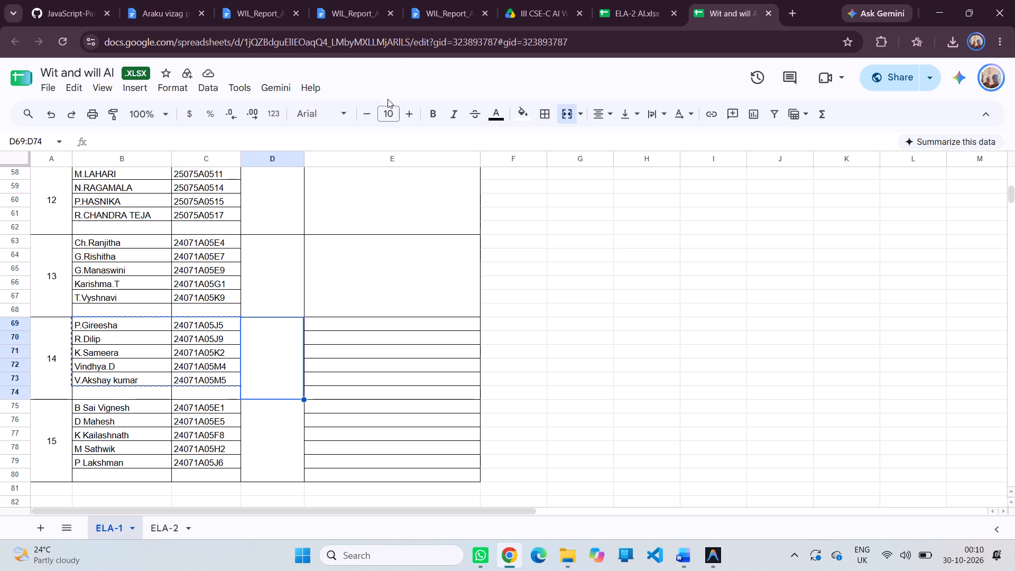
# Look through the shared Unit-3 and Unit-2 folders and examine team 14's submitted Unit-2 report PDF.
pyautogui.click(536, 5)
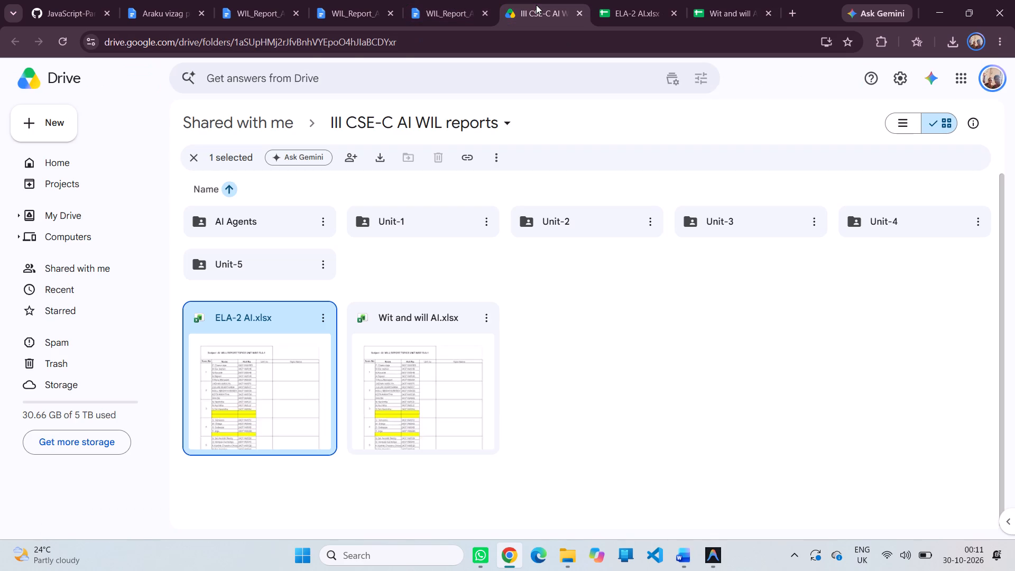
pyautogui.doubleClick(712, 224)
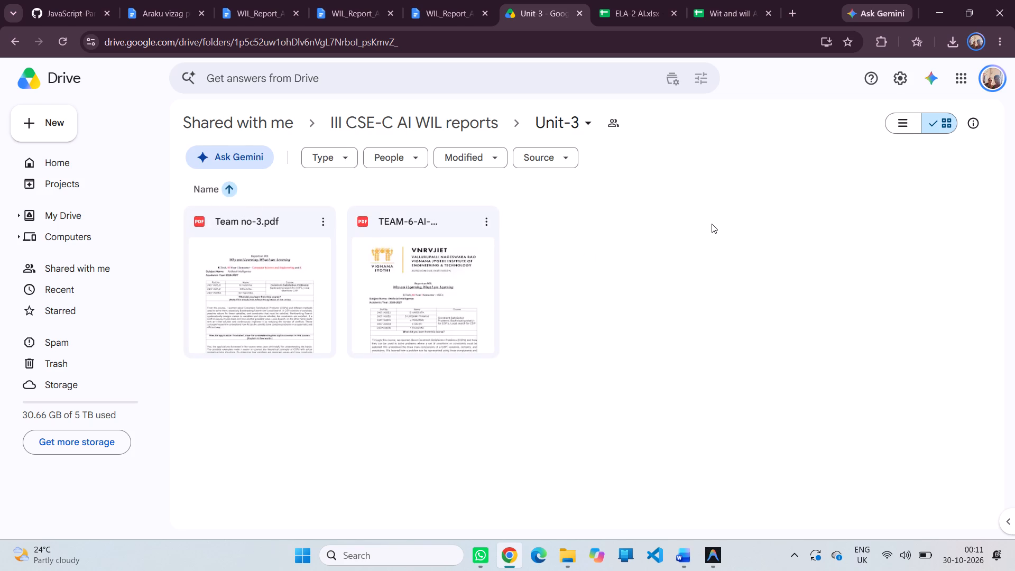
pyautogui.click(452, 128)
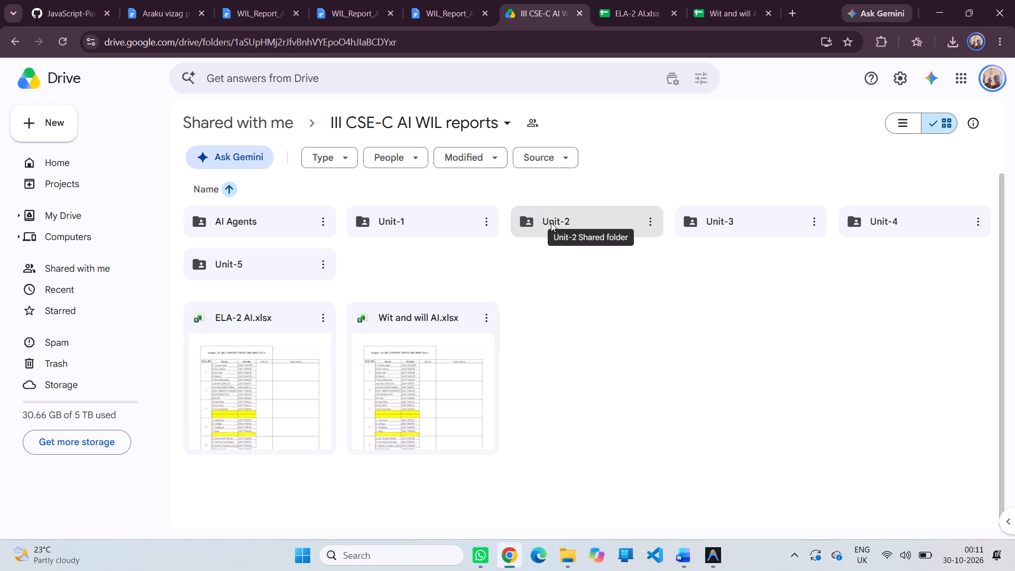
pyautogui.doubleClick(551, 223)
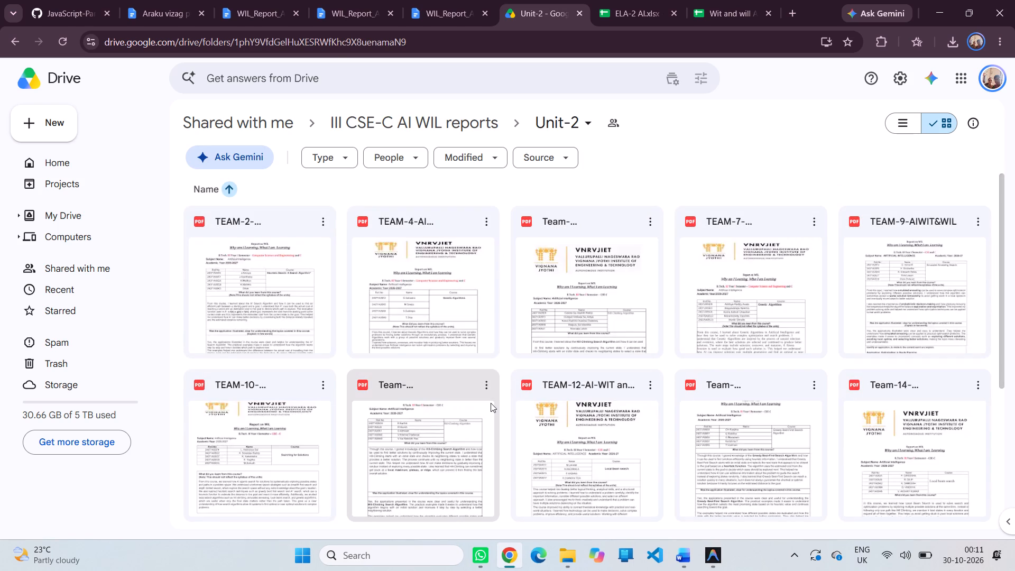
pyautogui.doubleClick(940, 472)
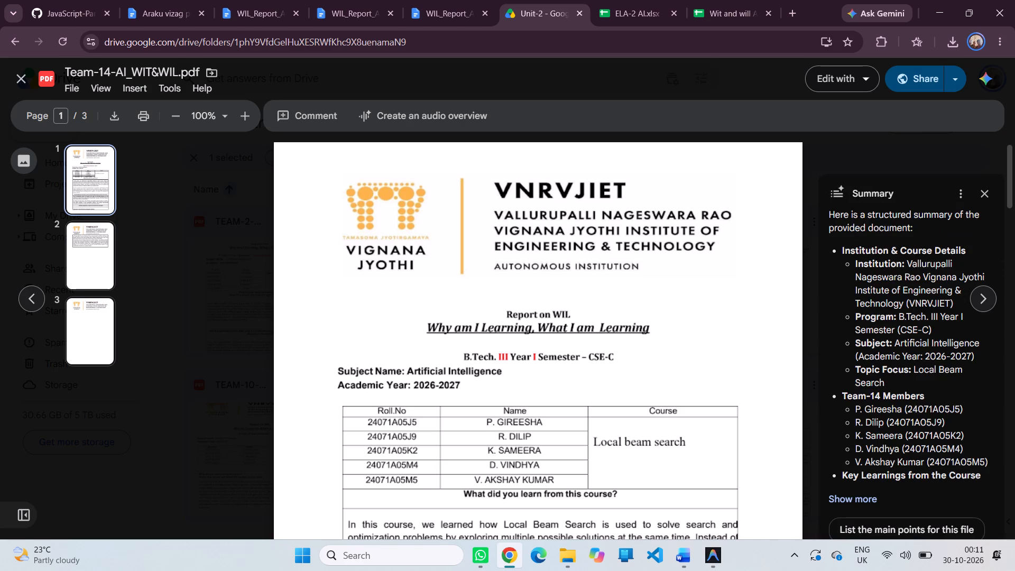
pyautogui.click(25, 75)
pyautogui.click(710, 0)
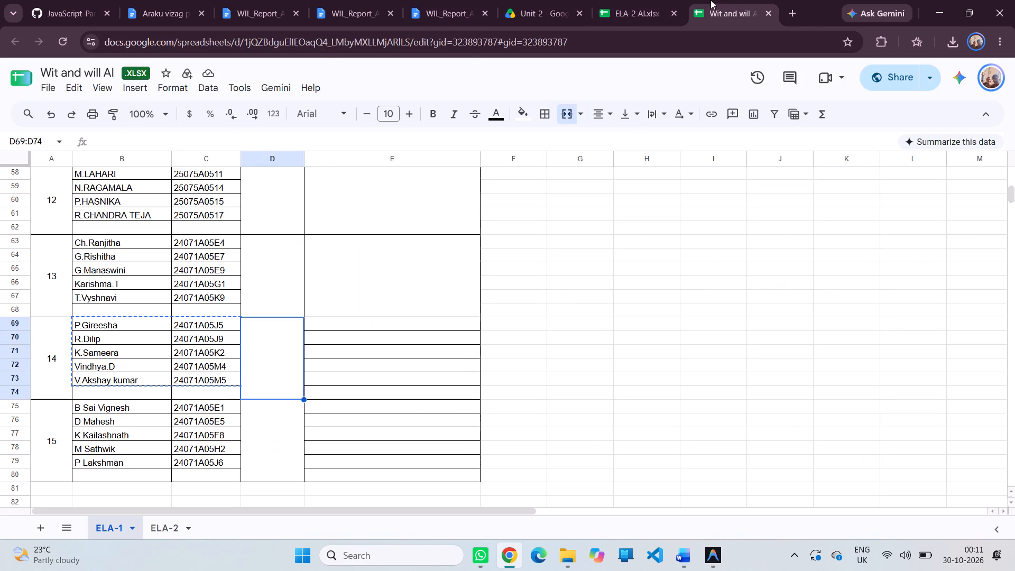
pyautogui.click(536, 1)
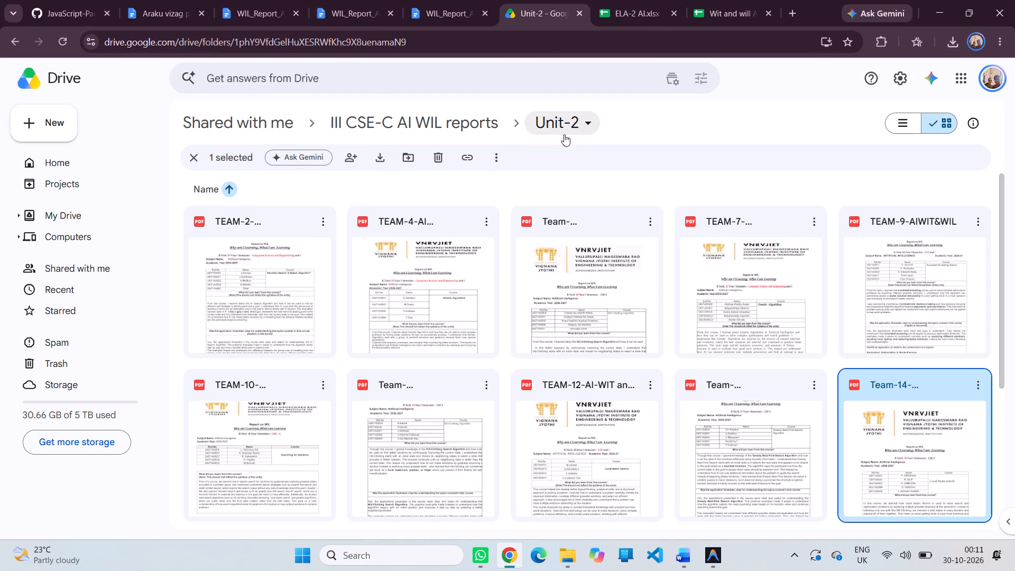
# In File Explorer's Downloads folder, delete the three old WIL_Report_AI PDFs for Units III, IV and V.
pyautogui.click(560, 557)
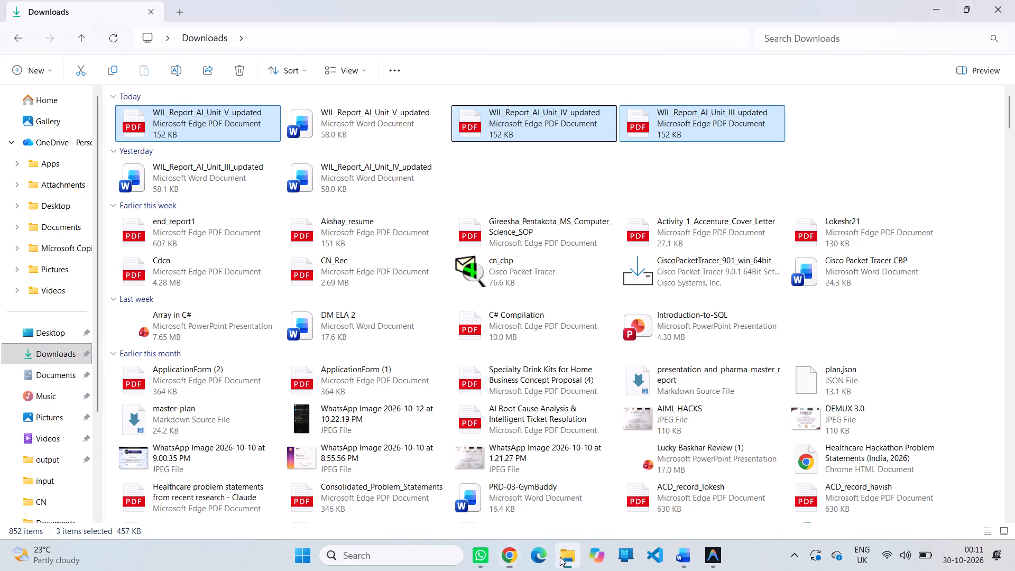
pyautogui.click(241, 71)
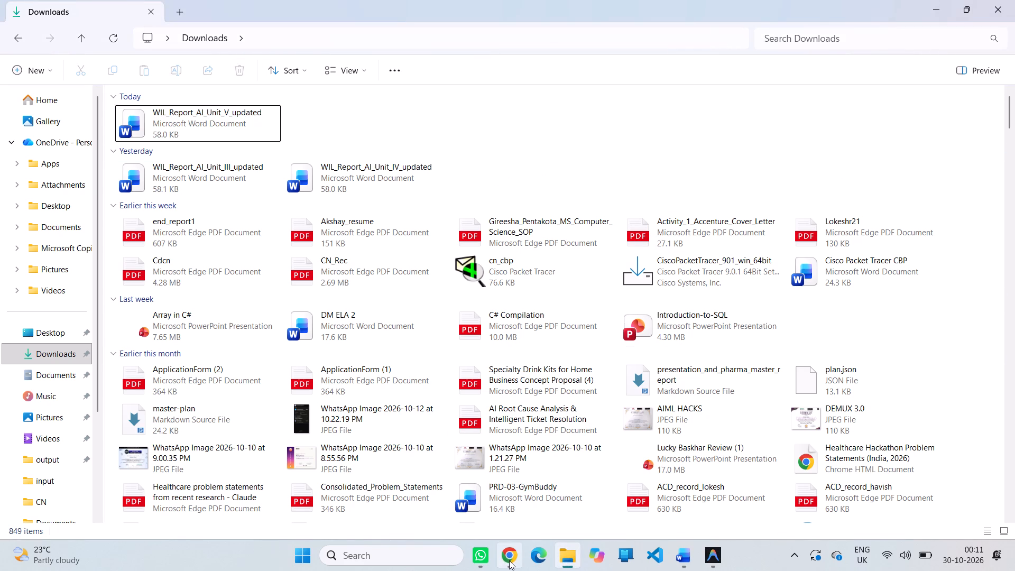
# Return to Chrome and download the corrected WIL_Report_AI_Unit_III_updated document as a PDF.
pyautogui.click(509, 560)
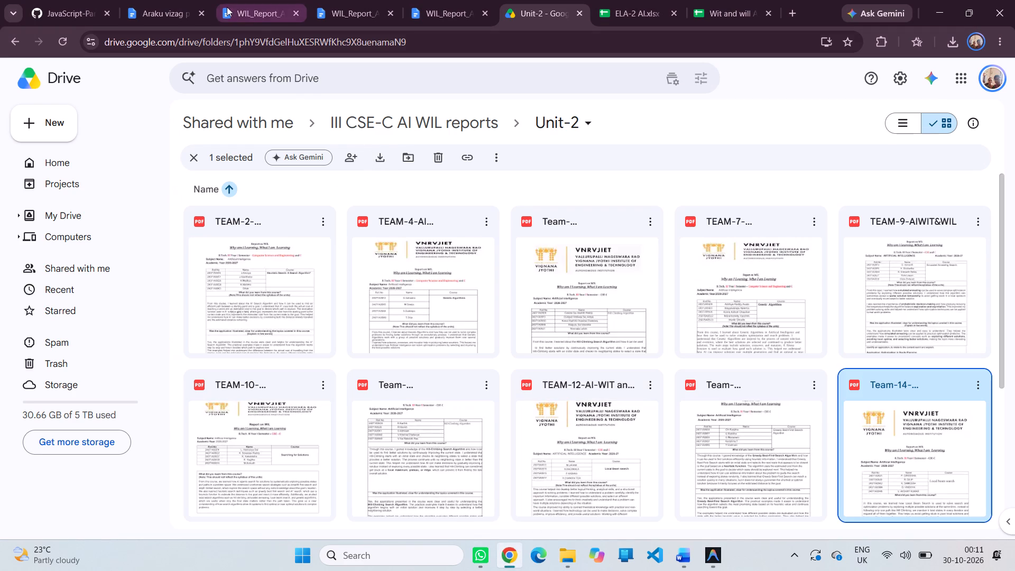
pyautogui.click(264, 0)
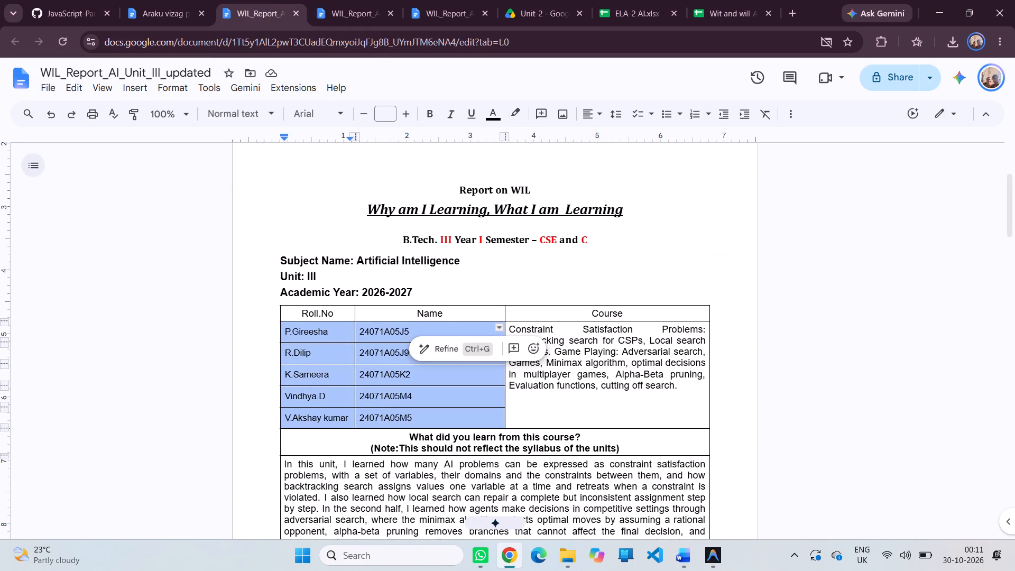
pyautogui.click(656, 259)
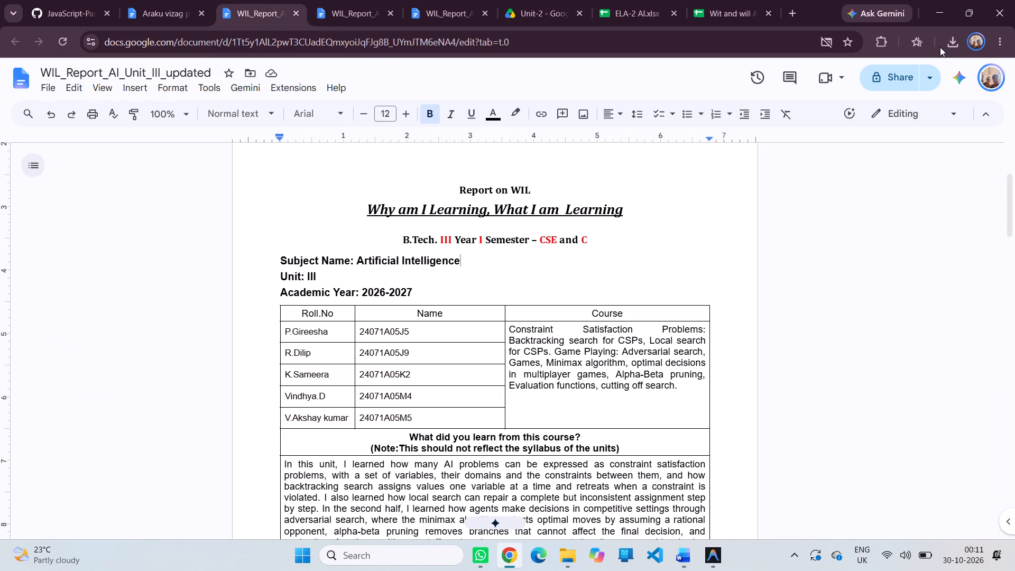
pyautogui.click(59, 85)
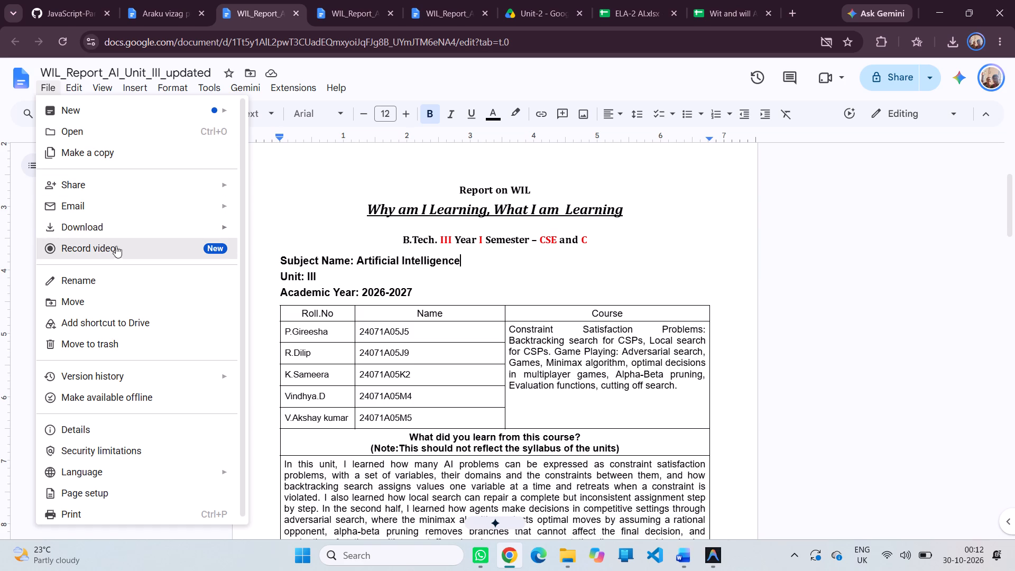
pyautogui.click(284, 258)
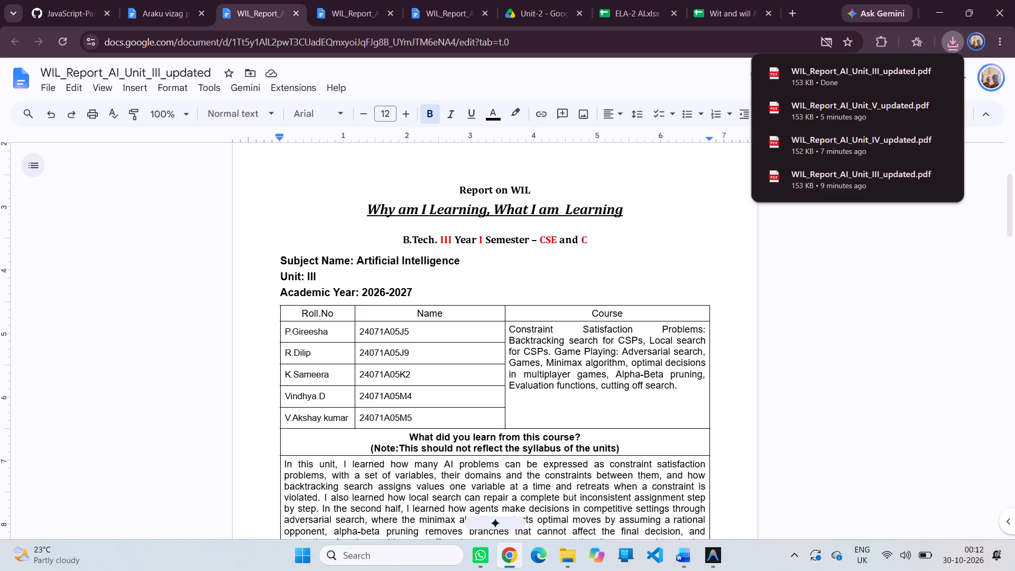
# In File Explorer's Downloads folder, rename the Unit III report PDF to TEAM-14-AI-WIT&WIL, checking team 4's file name in Drive's Unit-2 folder for the format.
pyautogui.click(565, 558)
pyautogui.click(370, 134)
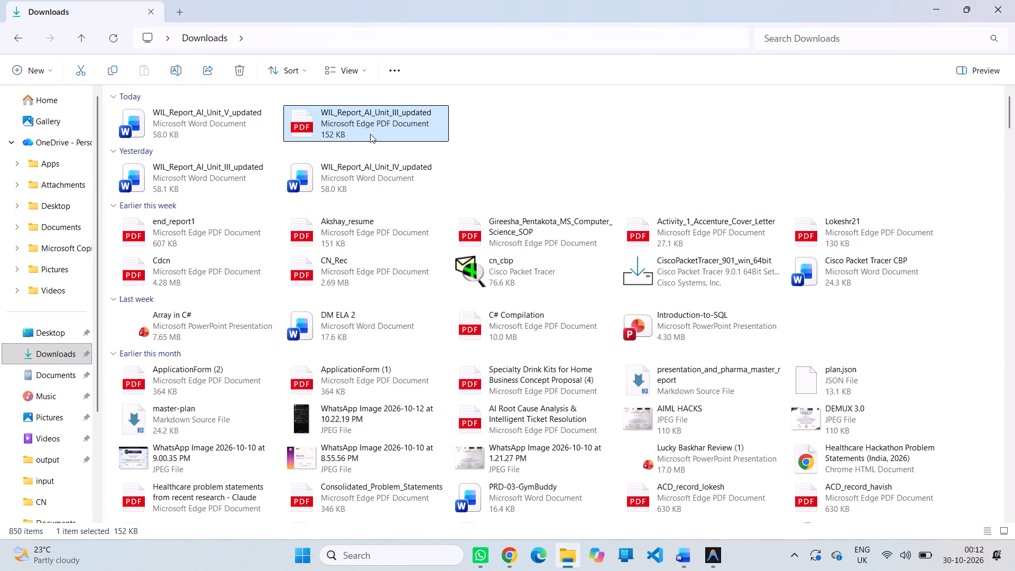
pyautogui.click(169, 73)
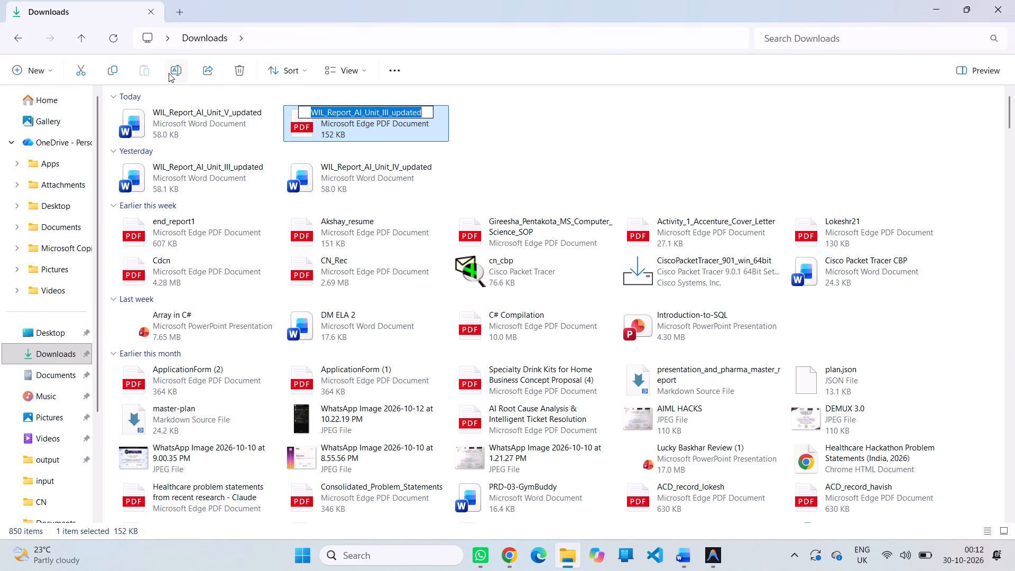
pyautogui.hotkey('alt', 'Tab')
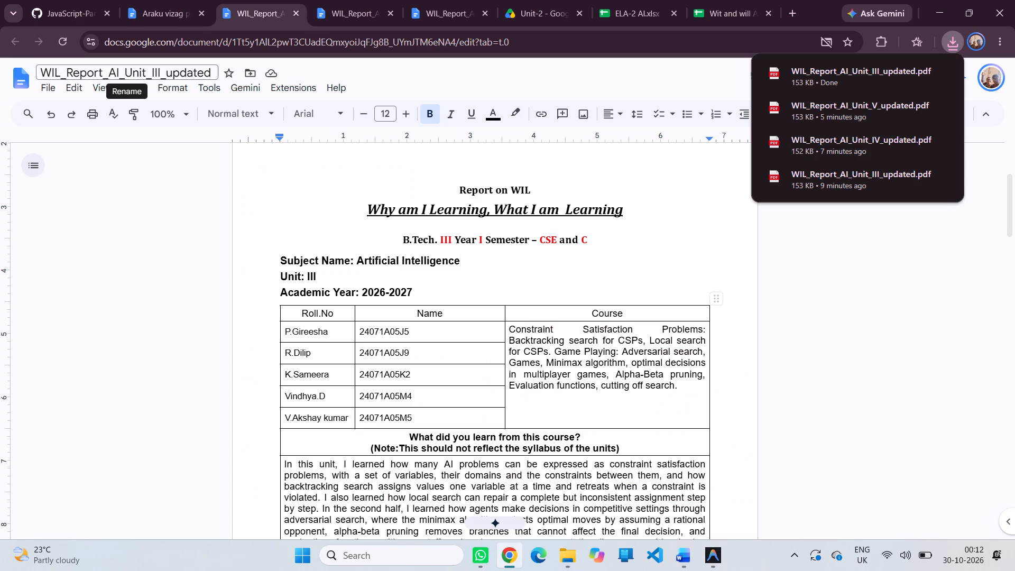
pyautogui.click(548, 2)
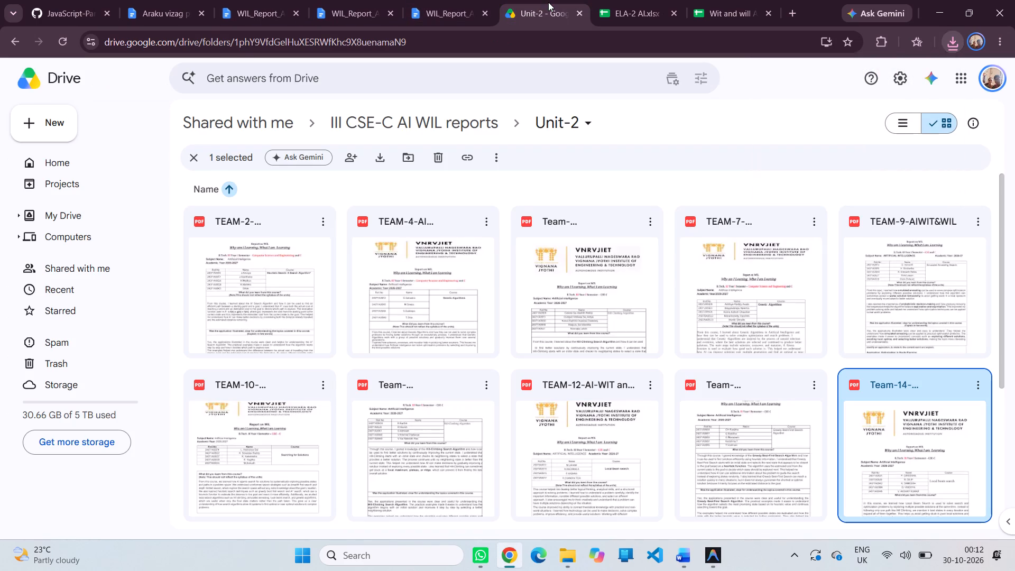
pyautogui.click(495, 224)
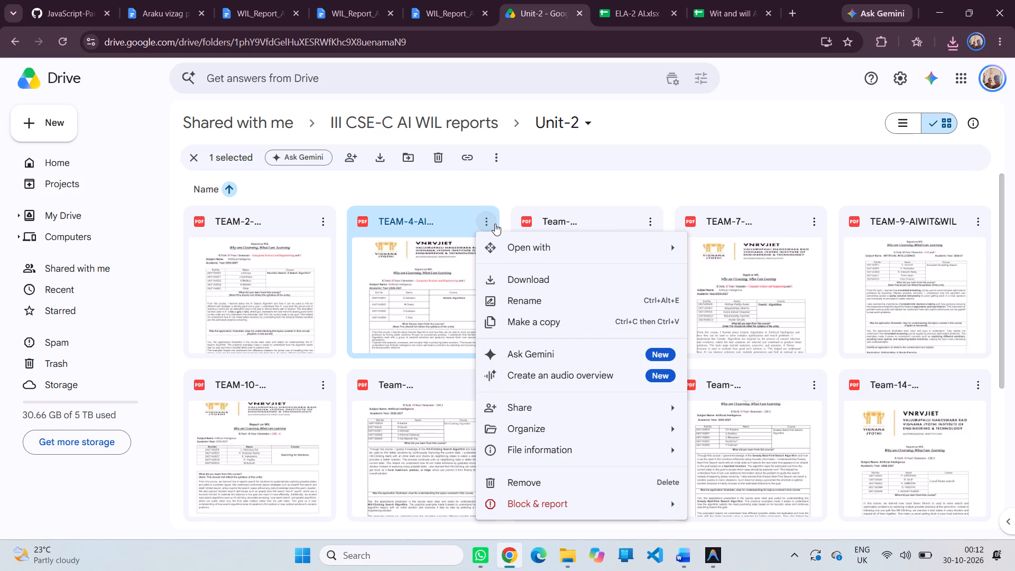
pyautogui.click(417, 217)
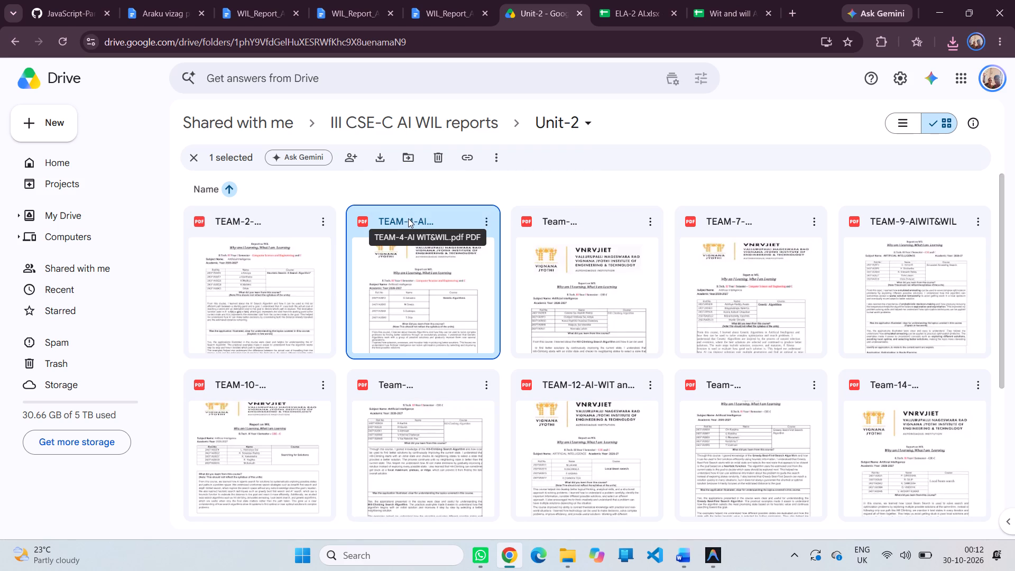
pyautogui.hotkey('alt', 'Tab')
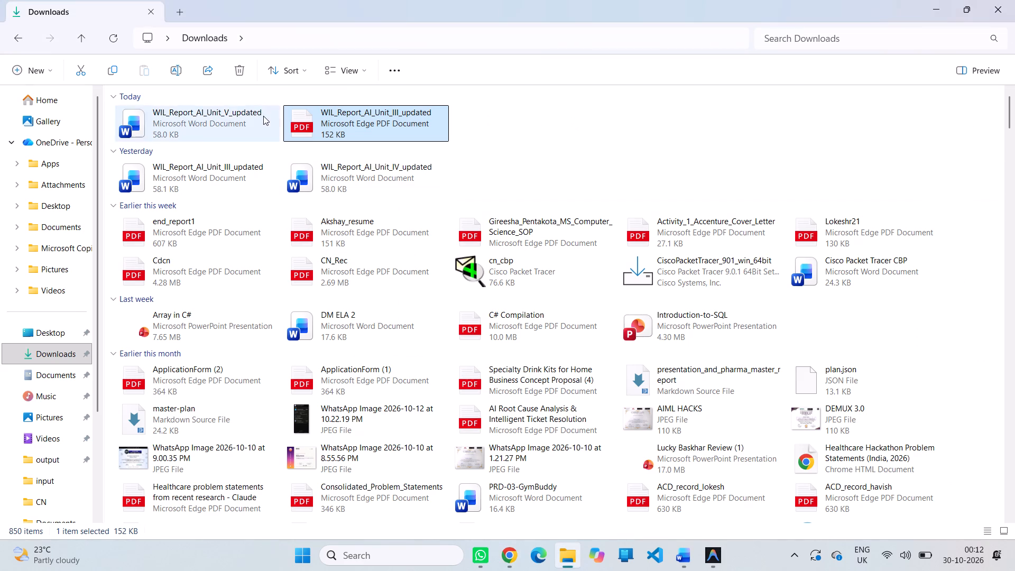
pyautogui.click(181, 75)
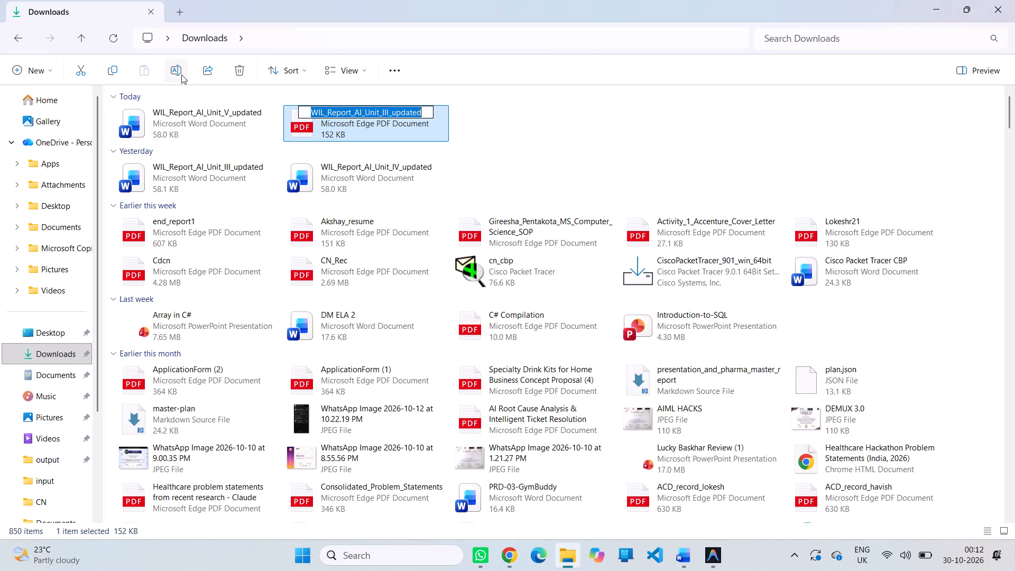
pyautogui.write('TEAM-14')
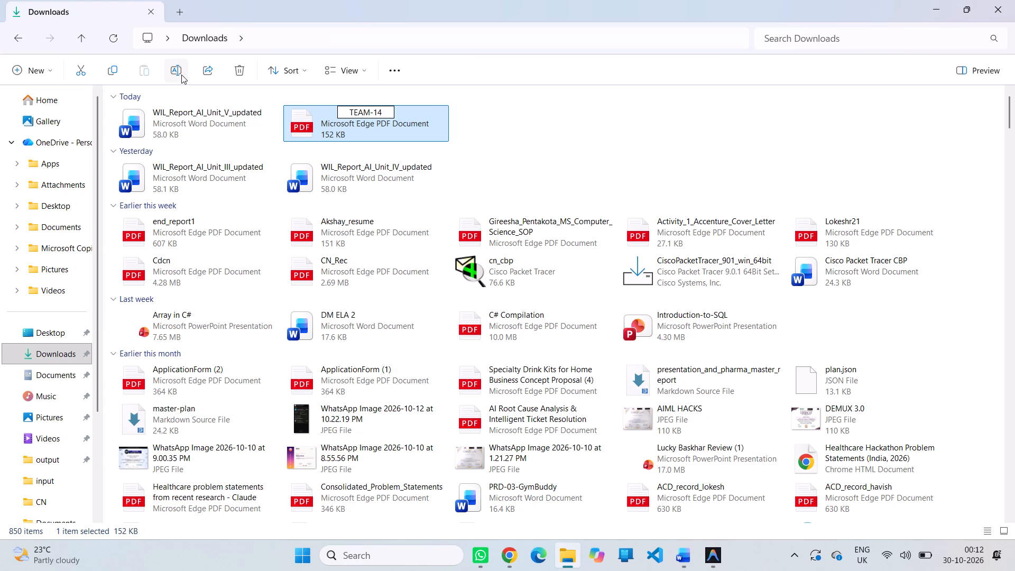
pyautogui.write('-AI')
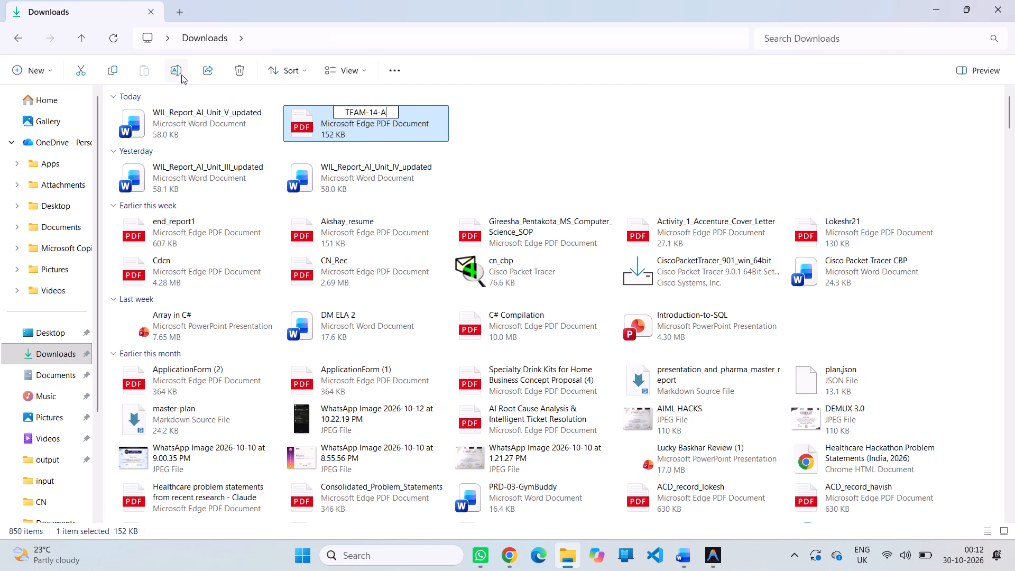
pyautogui.write('-WIT')
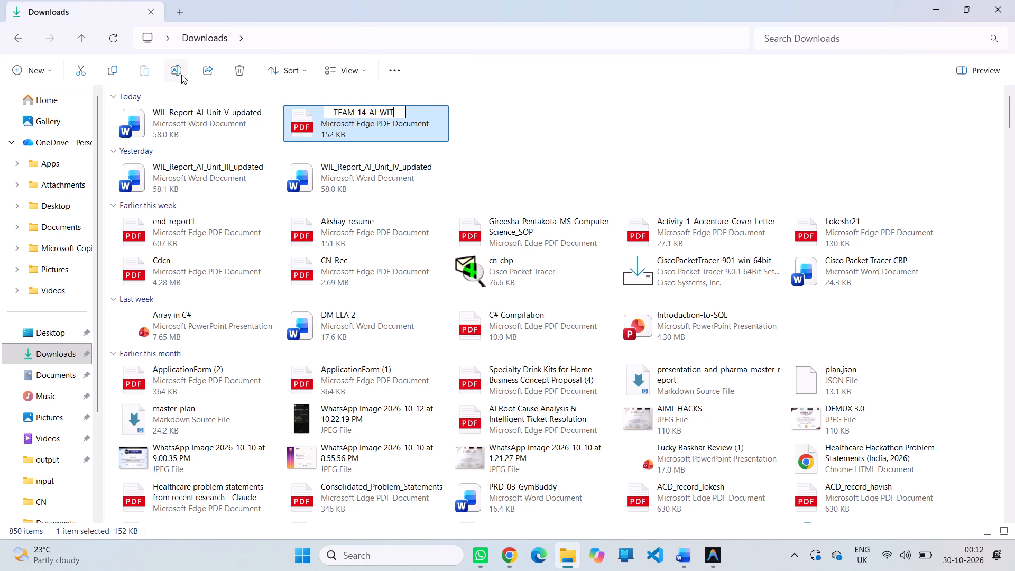
pyautogui.hotkey('shift', '&')
pyautogui.write('WIL')
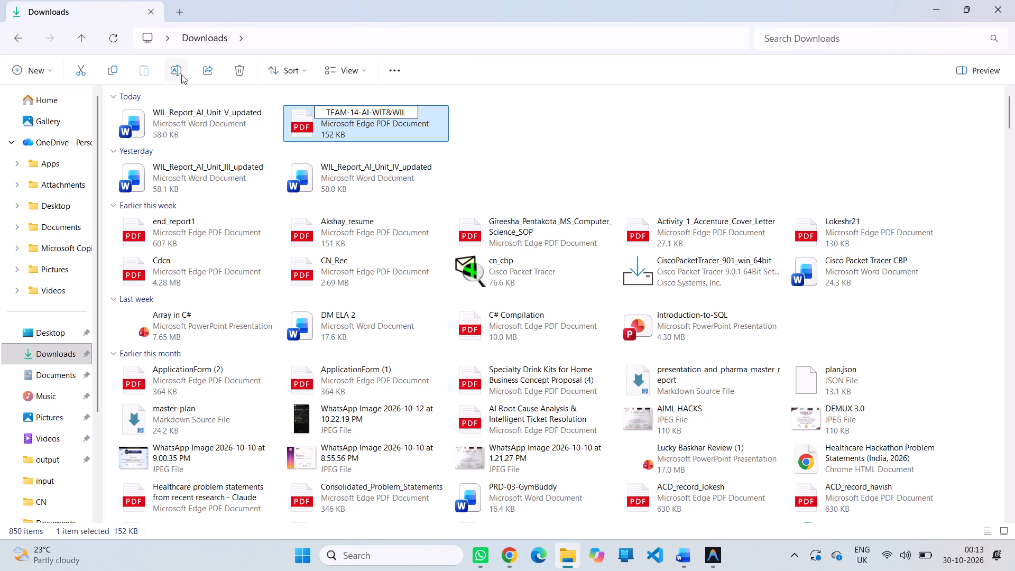
pyautogui.press('Return')
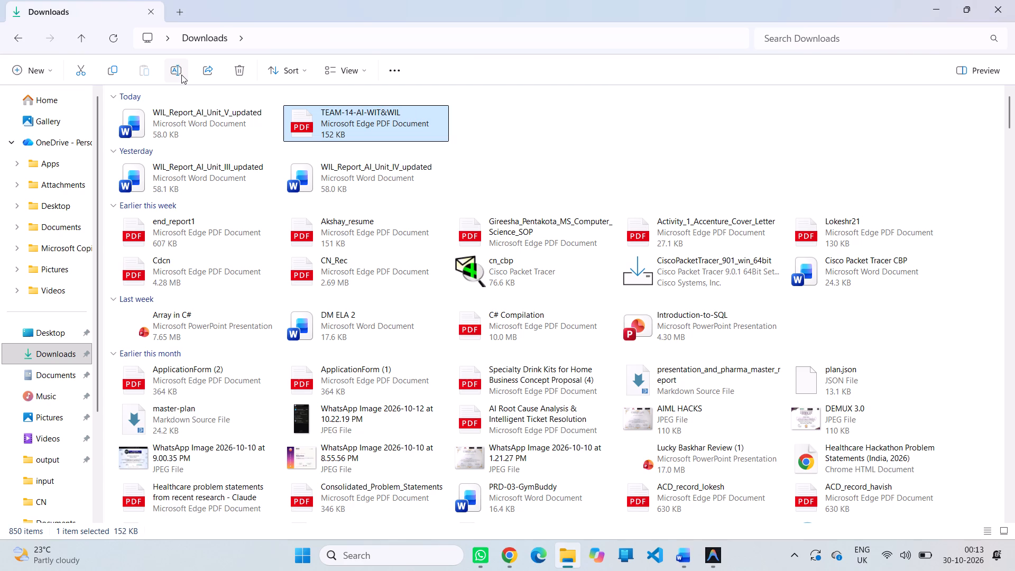
# In Chrome, upload TEAM-14-AI-WIT&WIL from Downloads to the Unit-3 folder of the shared III CSE-C AI WIL reports.
pyautogui.click(512, 561)
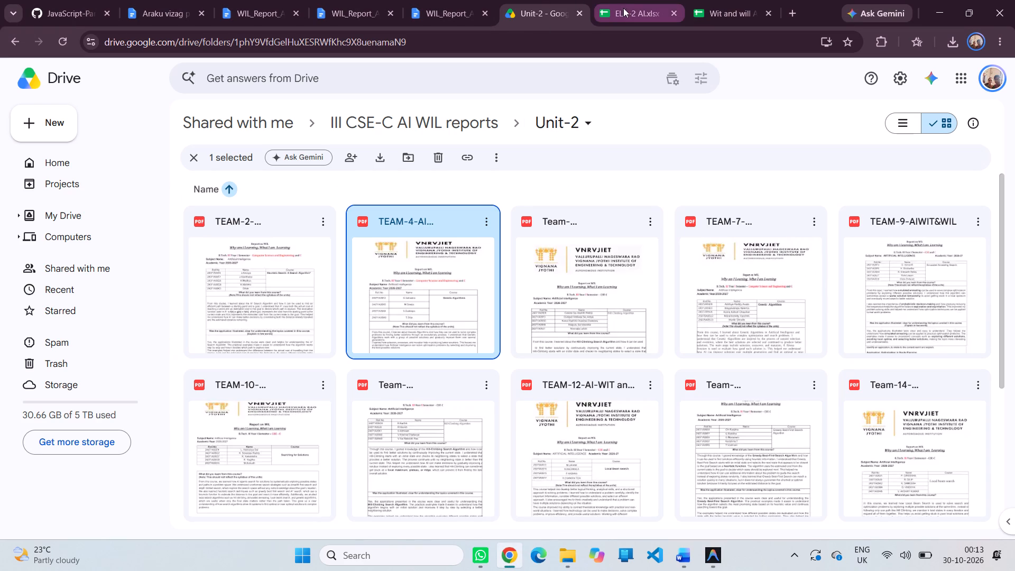
pyautogui.click(446, 121)
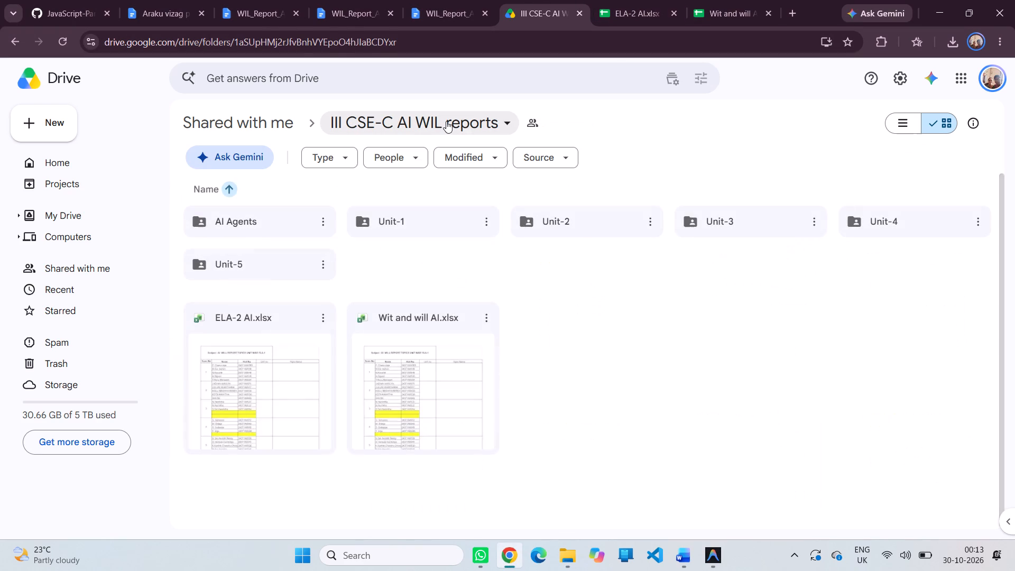
pyautogui.doubleClick(579, 213)
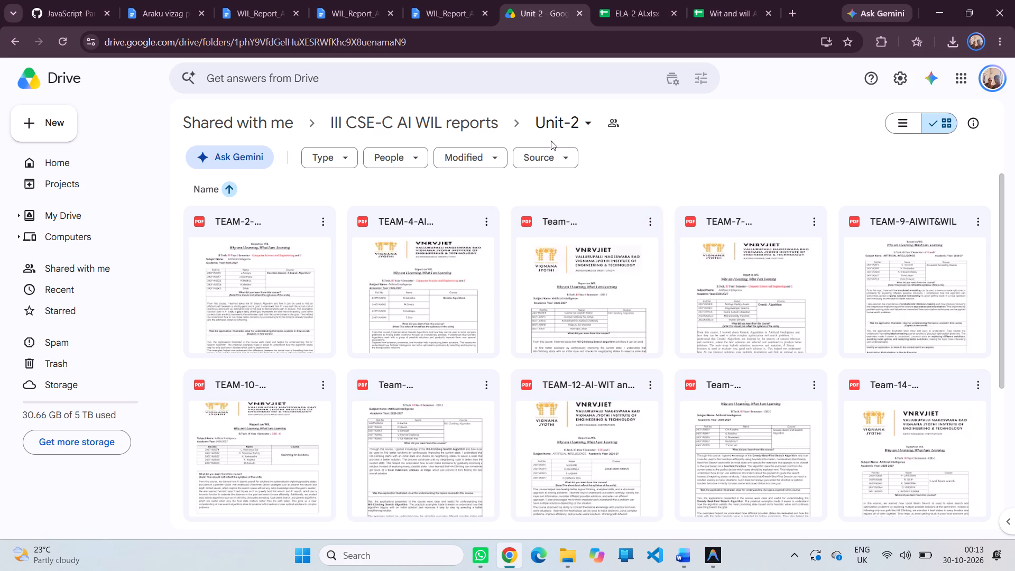
pyautogui.click(479, 120)
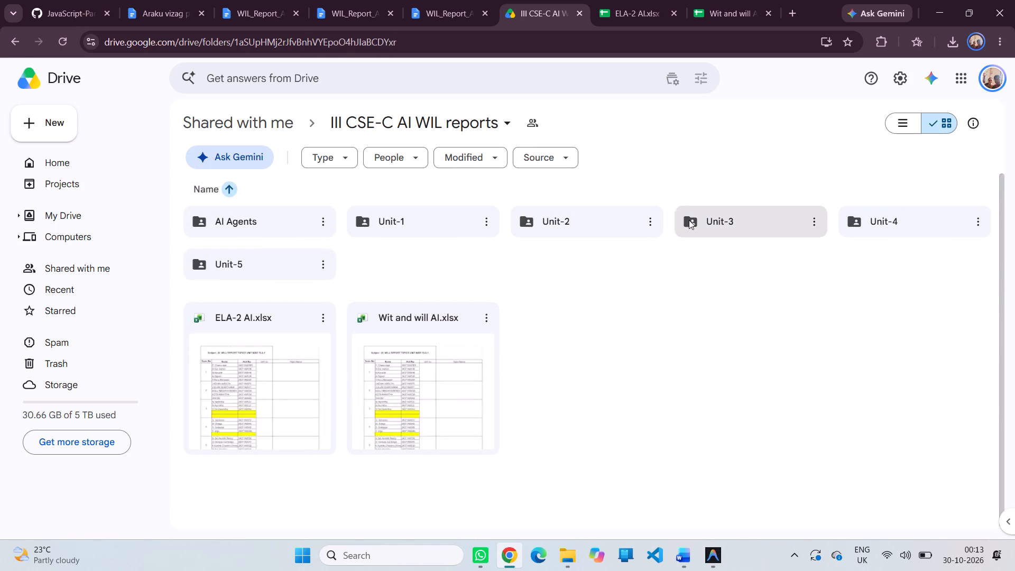
pyautogui.click(730, 220)
pyautogui.doubleClick(730, 220)
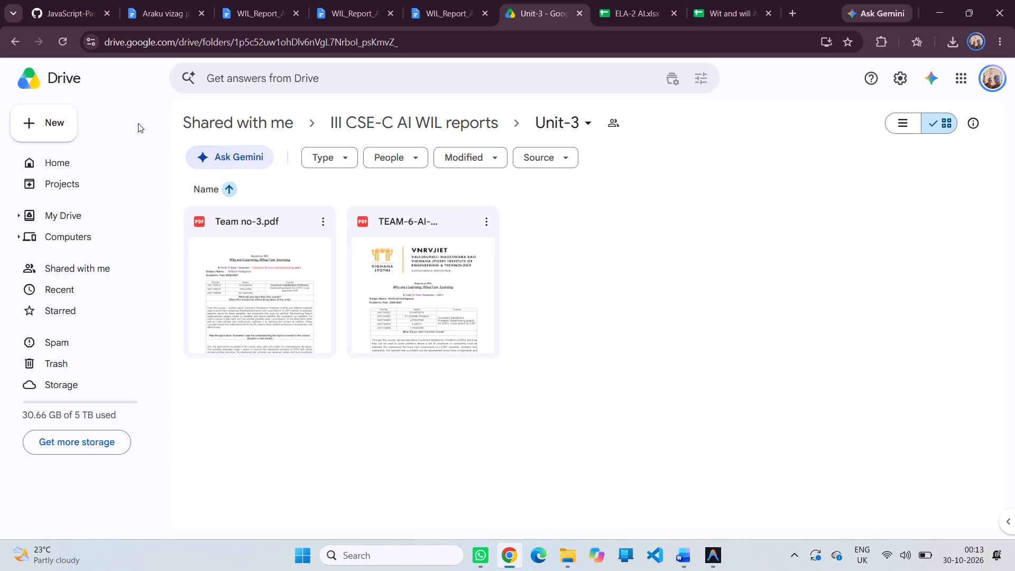
pyautogui.click(30, 116)
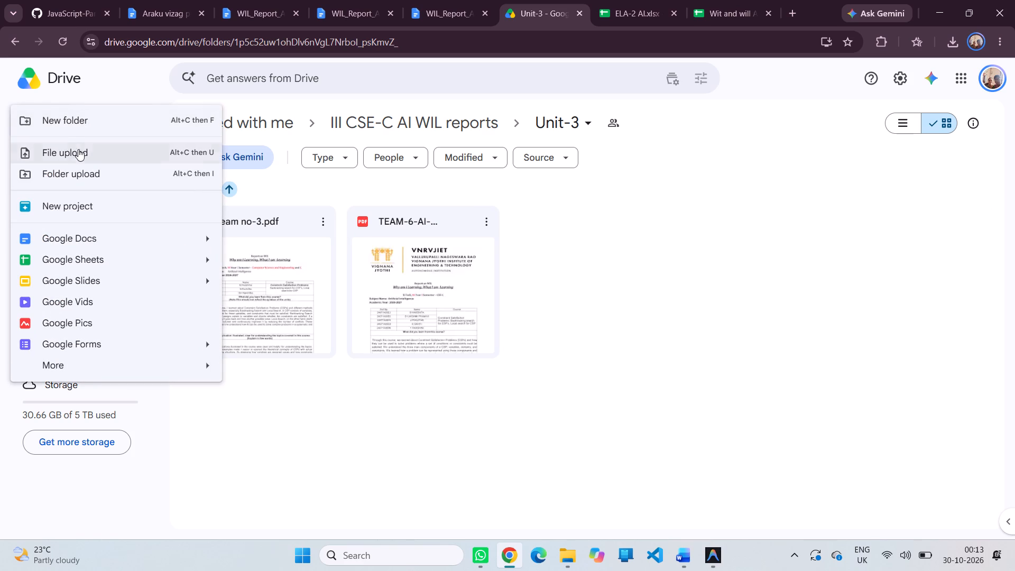
pyautogui.click(80, 153)
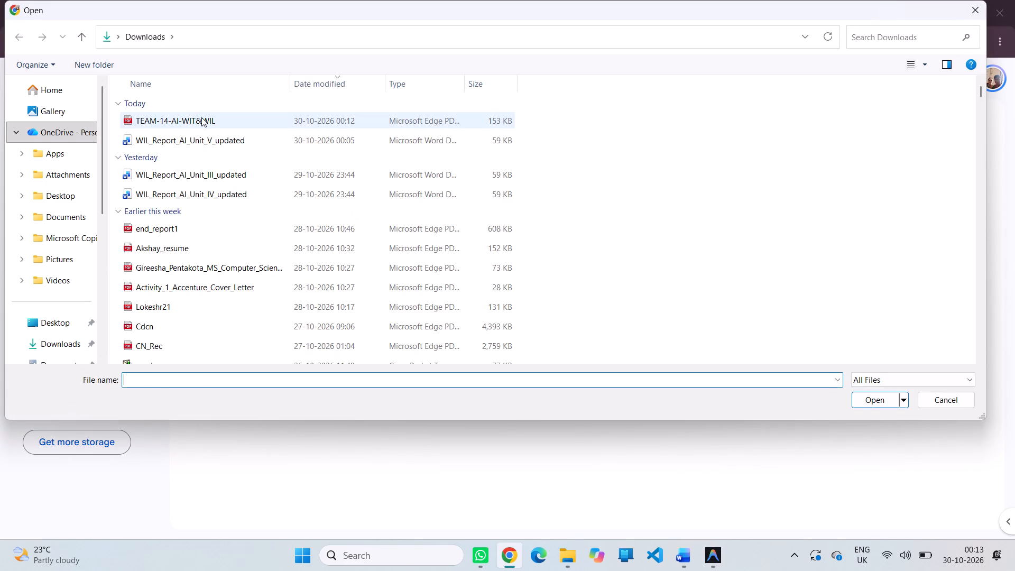
pyautogui.doubleClick(201, 117)
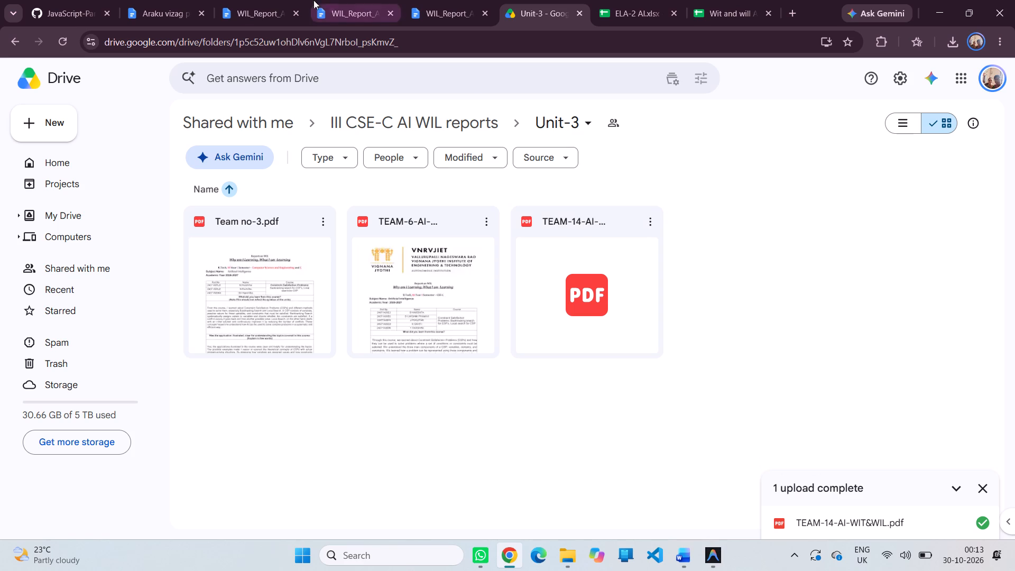
# Bring up the WIL_Report_AI_Unit_IV_updated document and clear the selection in its team members table.
pyautogui.click(263, 0)
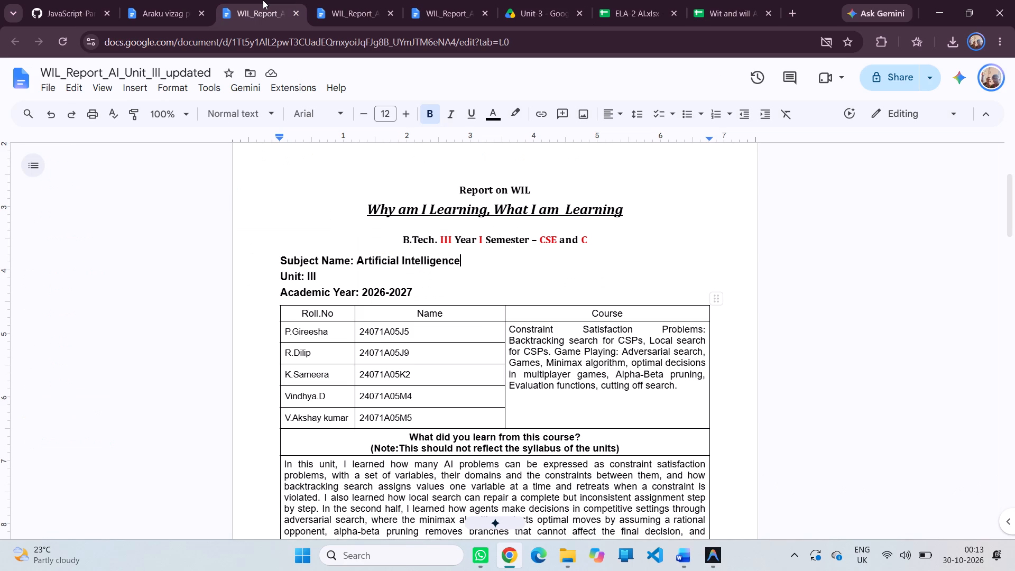
pyautogui.click(333, 5)
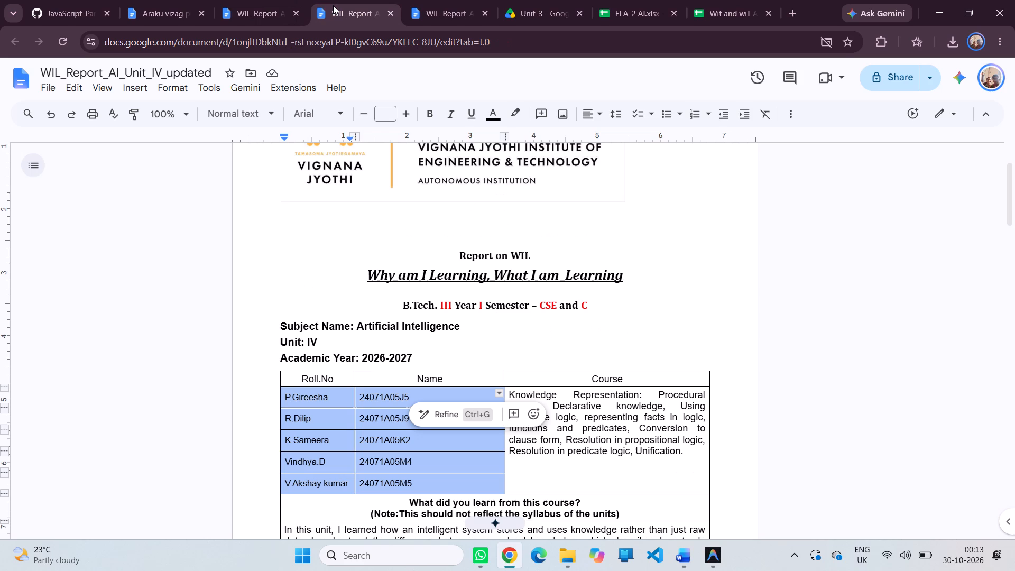
pyautogui.click(678, 265)
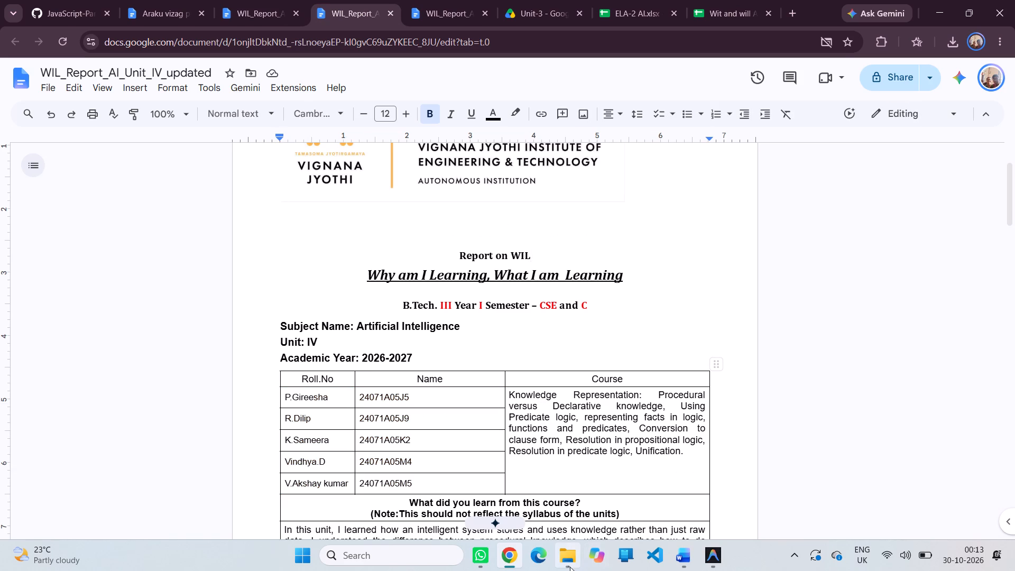
# Switch to File Explorer's Downloads folder and select the TEAM-14-AI-WIT&WIL PDF.
pyautogui.click(566, 557)
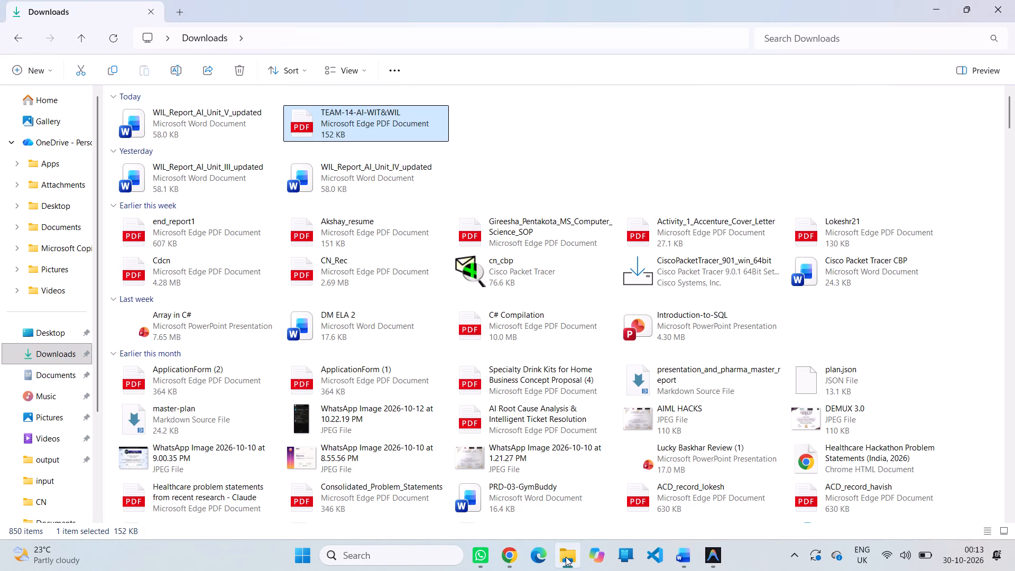
pyautogui.click(353, 118)
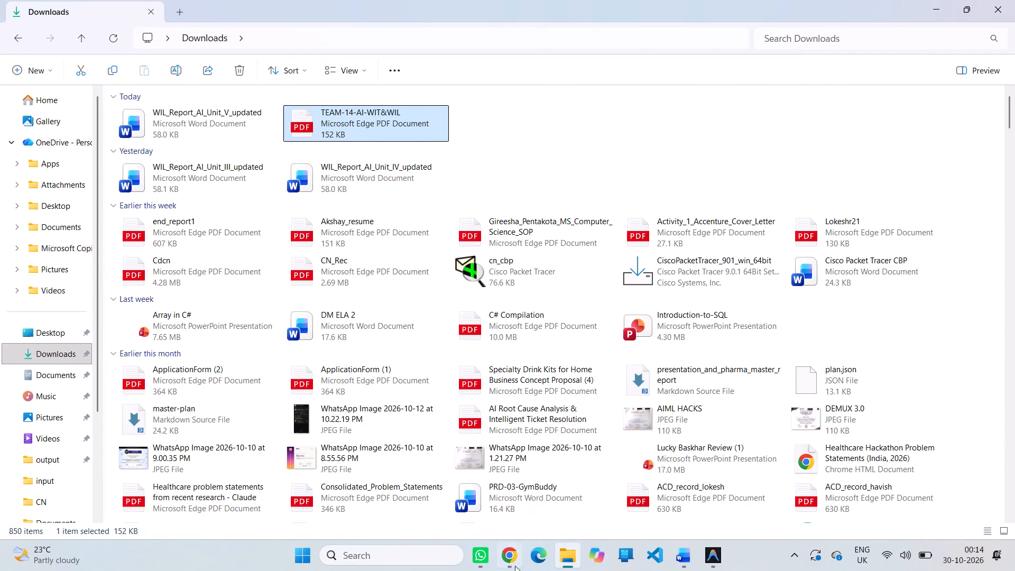
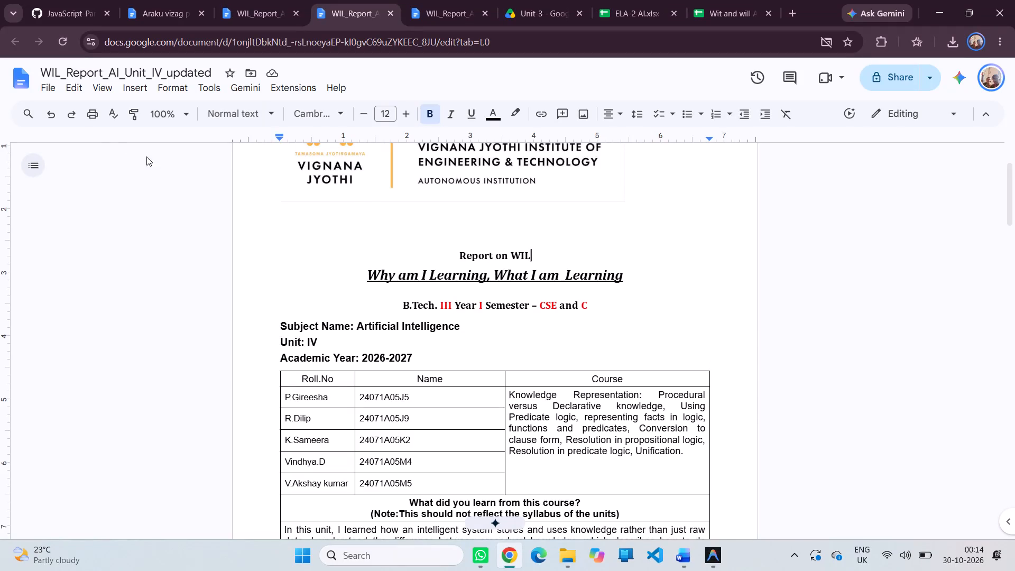
# Download the WIL_Report_AI_Unit_IV_updated document as a PDF.
pyautogui.click(44, 87)
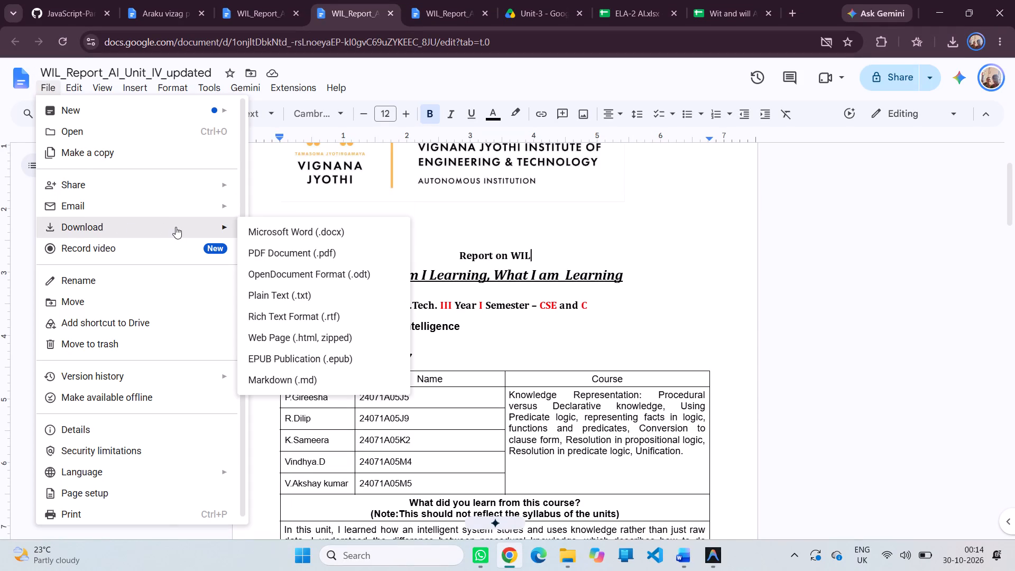
pyautogui.click(317, 253)
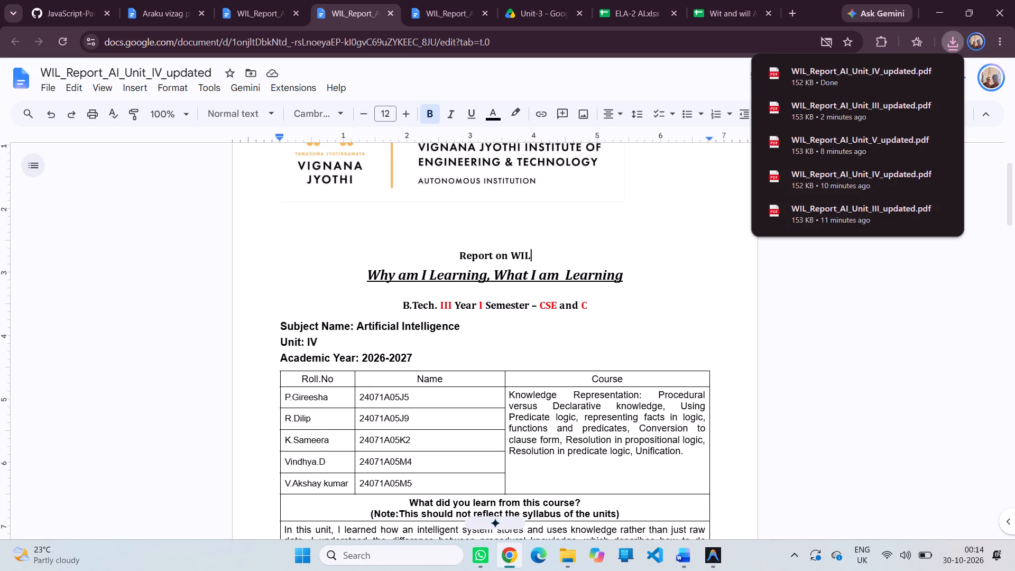
# Switch to File Explorer's Downloads folder to handle the downloaded Unit IV report PDF.
pyautogui.click(561, 556)
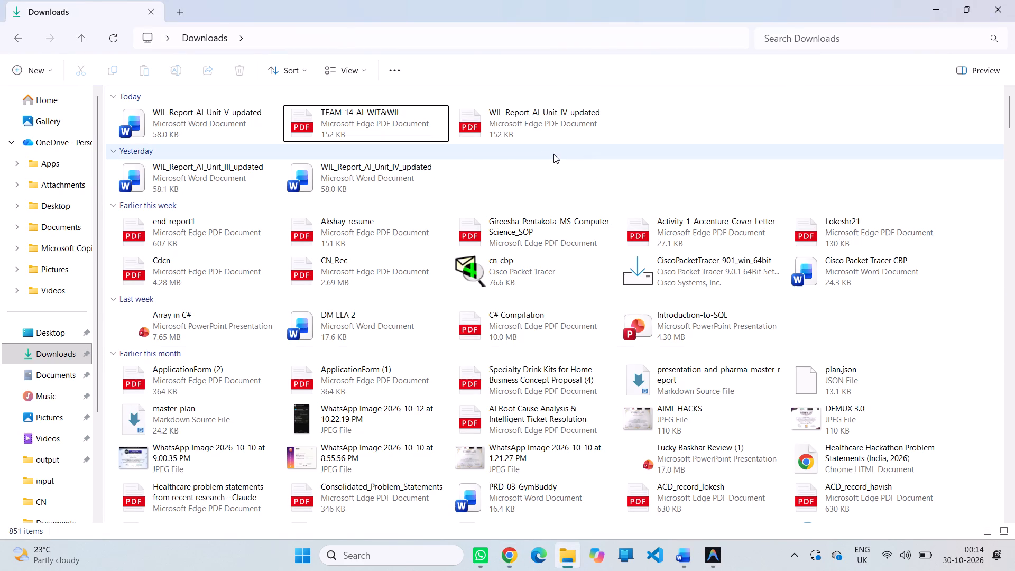
# In File Explorer's Downloads folder, rename the TEAM-14-AI-WIT&WIL PDF to TEAM-14-AI-WIT&WIL_U3.
pyautogui.click(516, 126)
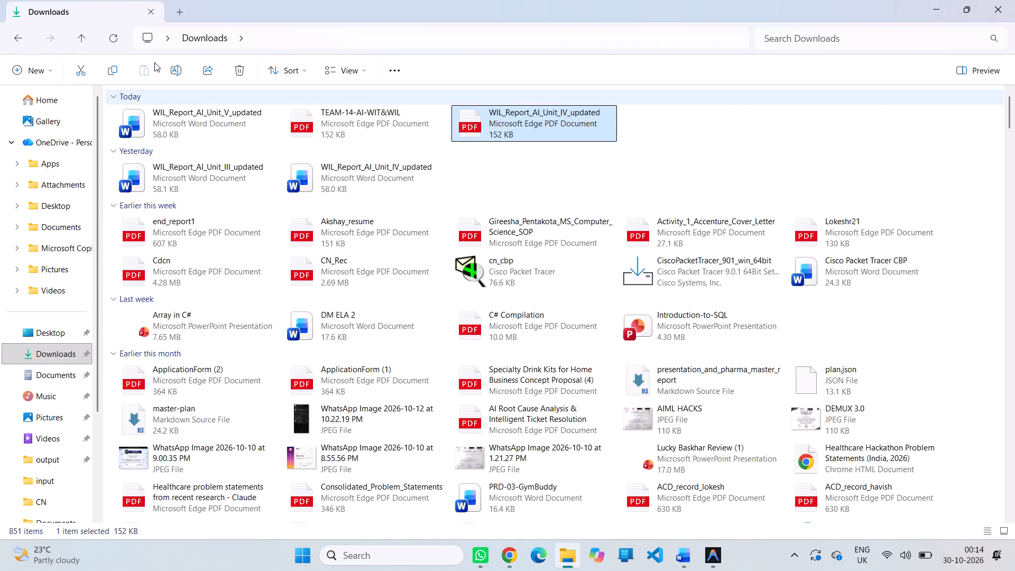
pyautogui.click(181, 69)
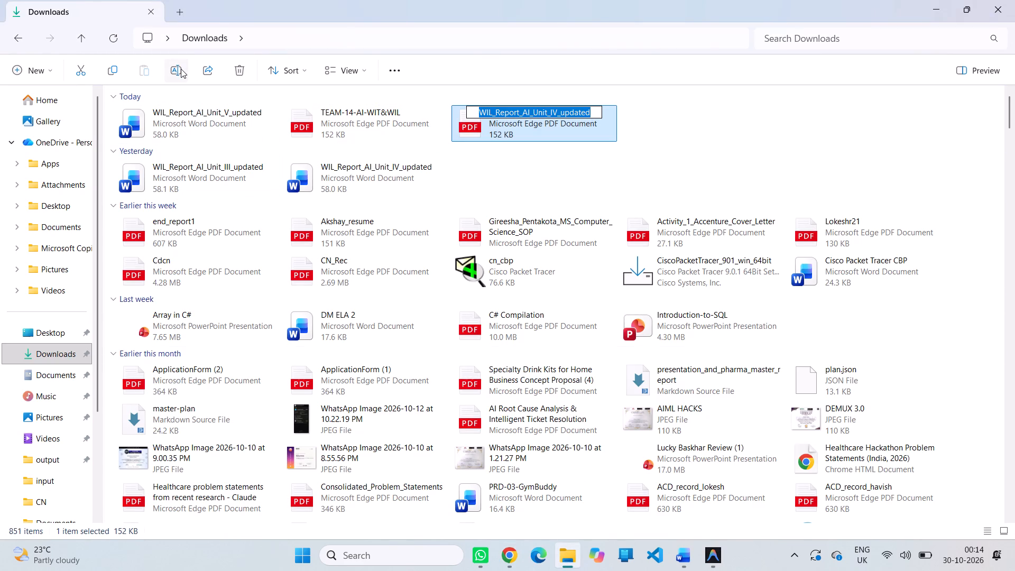
pyautogui.click(368, 139)
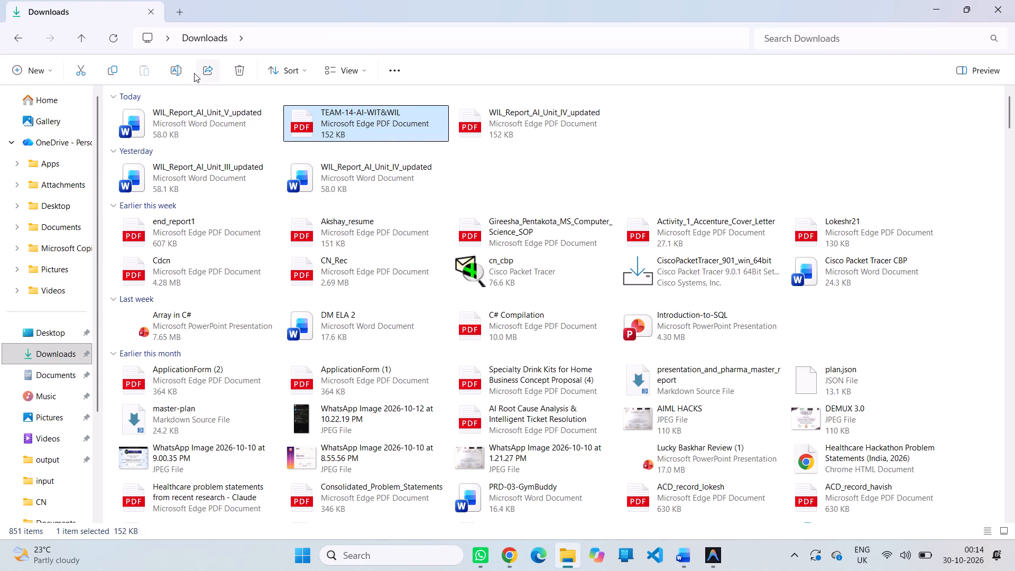
pyautogui.click(180, 69)
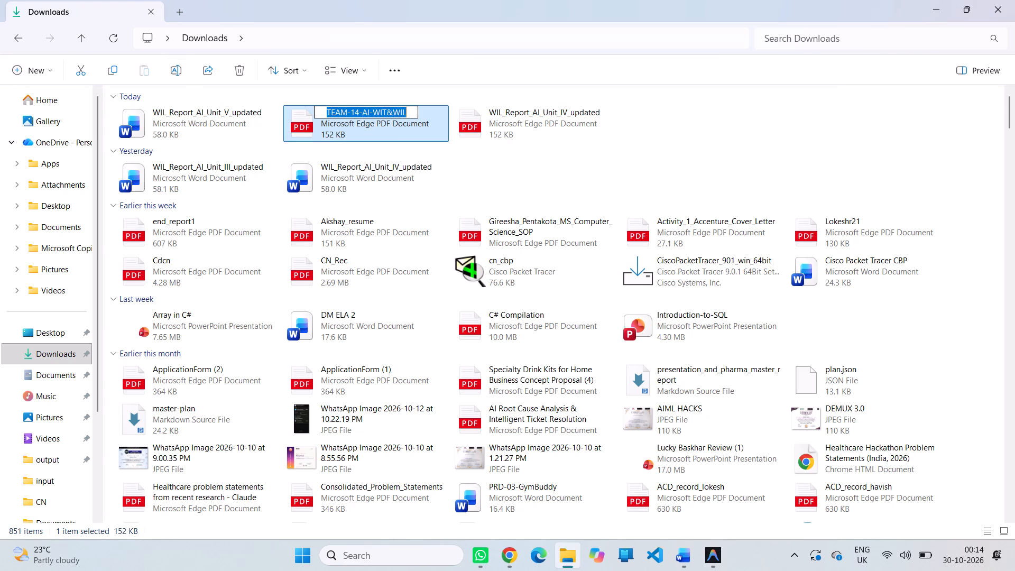
pyautogui.click(394, 112)
pyautogui.press('Right')
pyautogui.press('Right')
pyautogui.press('Right')
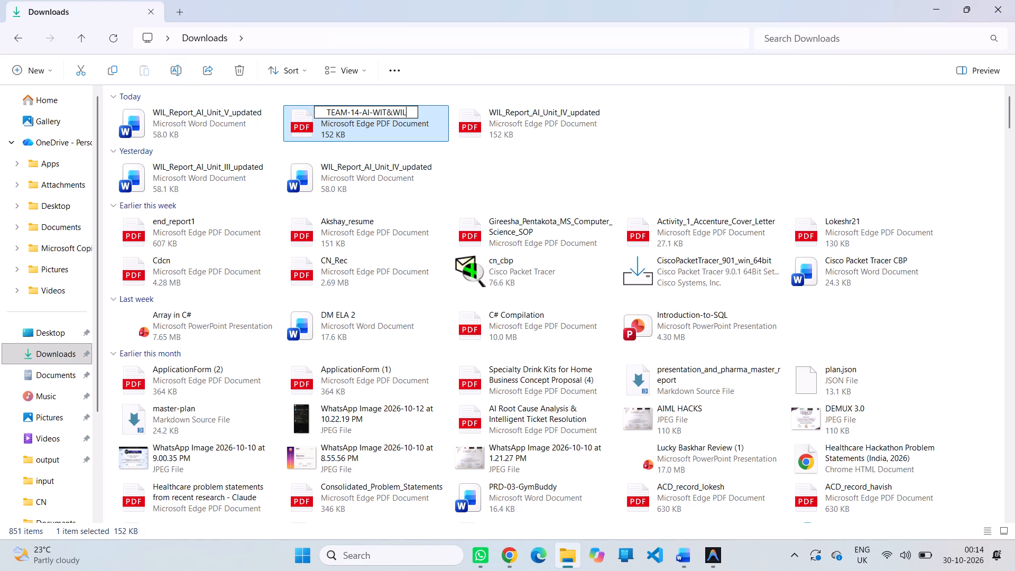
pyautogui.hotkey('shift', '_')
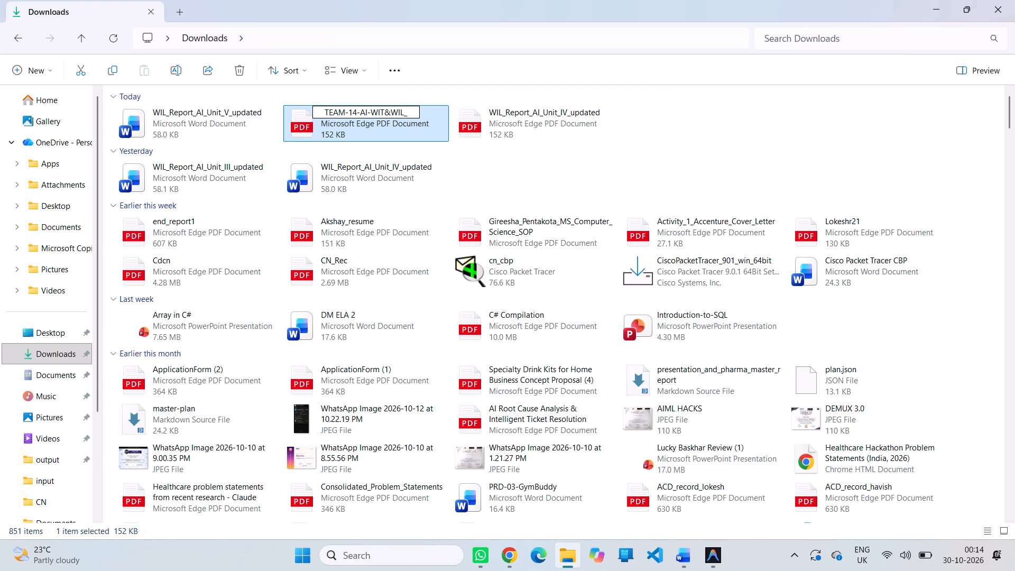
pyautogui.hotkey('shift', 'u')
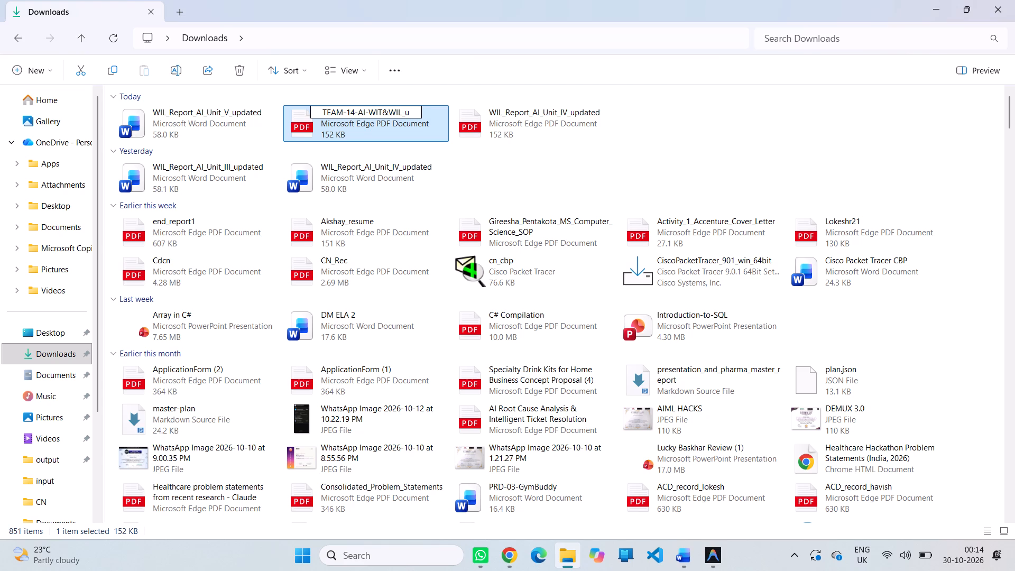
pyautogui.press('BackSpace')
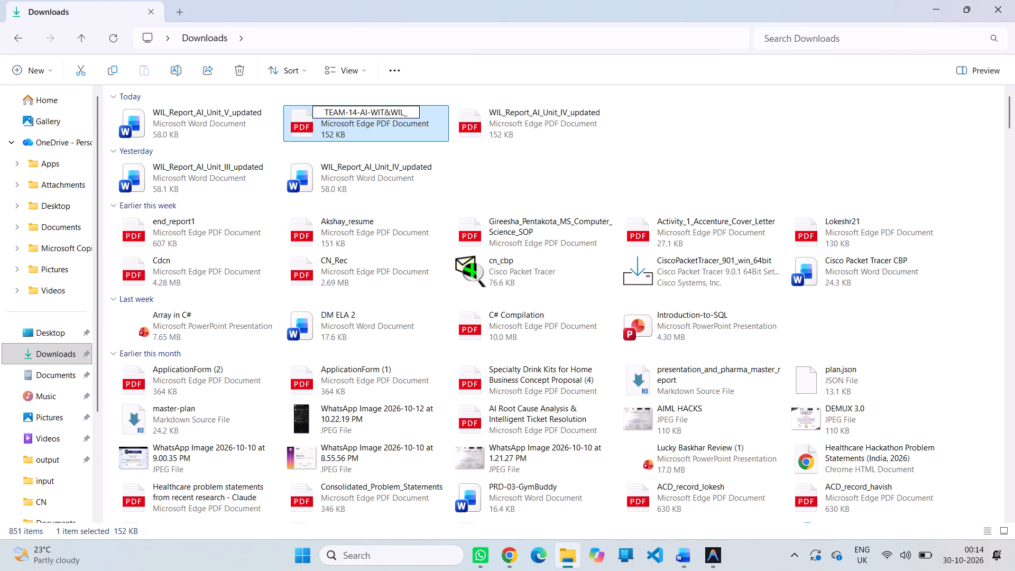
pyautogui.write('U3')
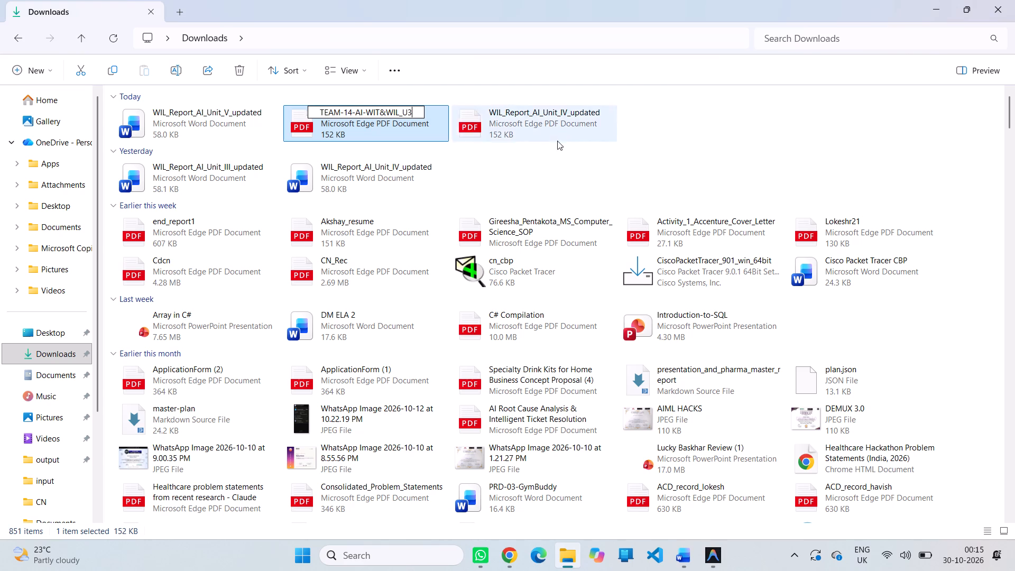
pyautogui.click(555, 154)
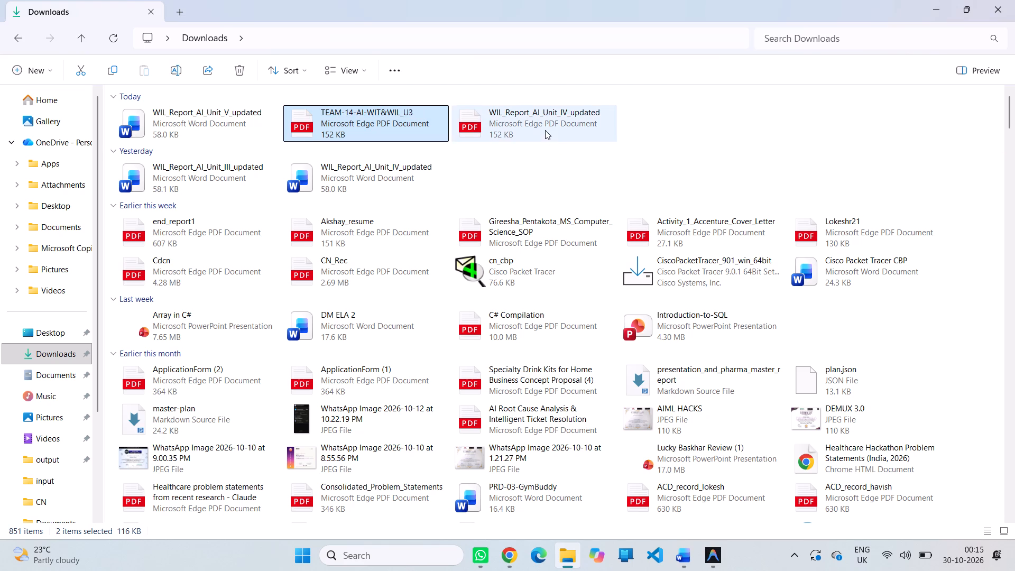
# Copy the Unit III PDF's file name and reuse it to rename the WIL_Report_AI_Unit_IV_updated PDF as TEAM-14-AI-WIT&WIL_U4.
pyautogui.click(404, 113)
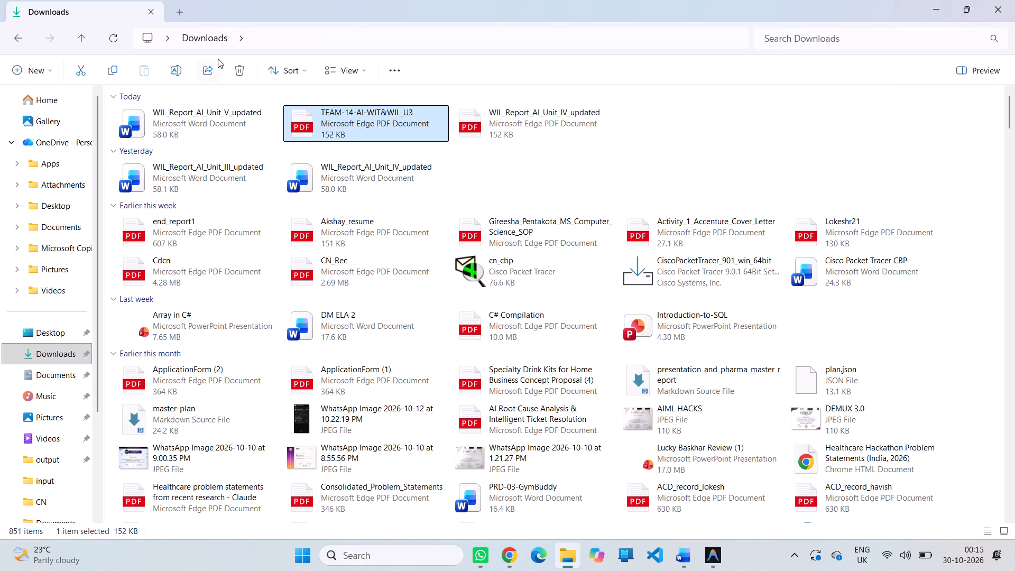
pyautogui.click(181, 68)
pyautogui.hotkey('ctrl', 'c')
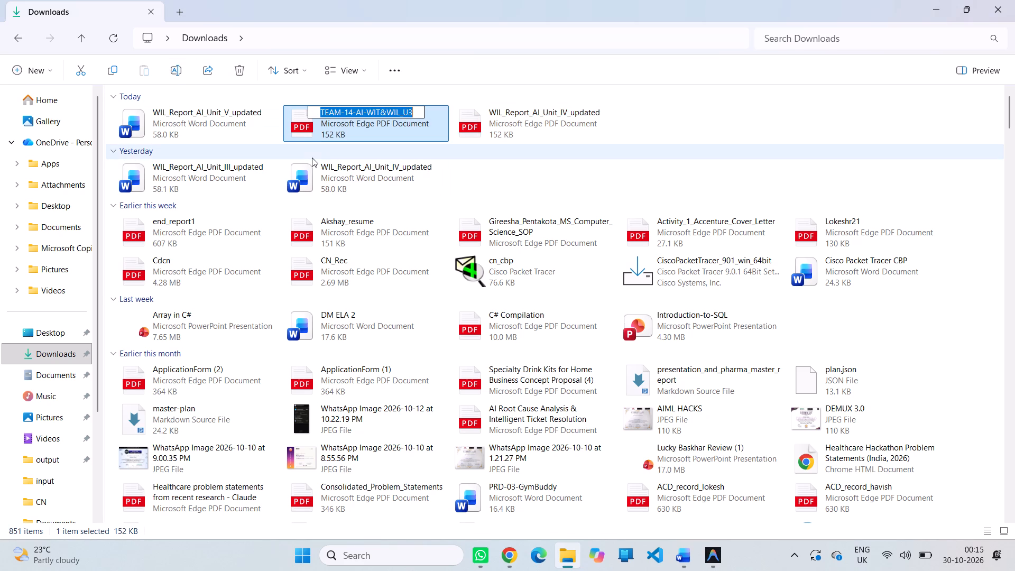
pyautogui.click(483, 159)
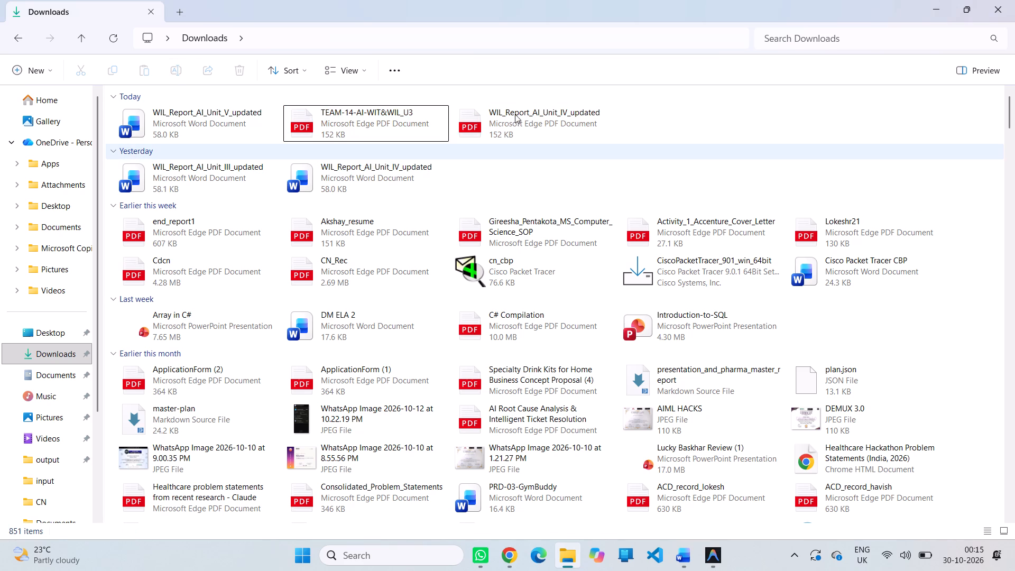
pyautogui.click(516, 112)
pyautogui.click(181, 68)
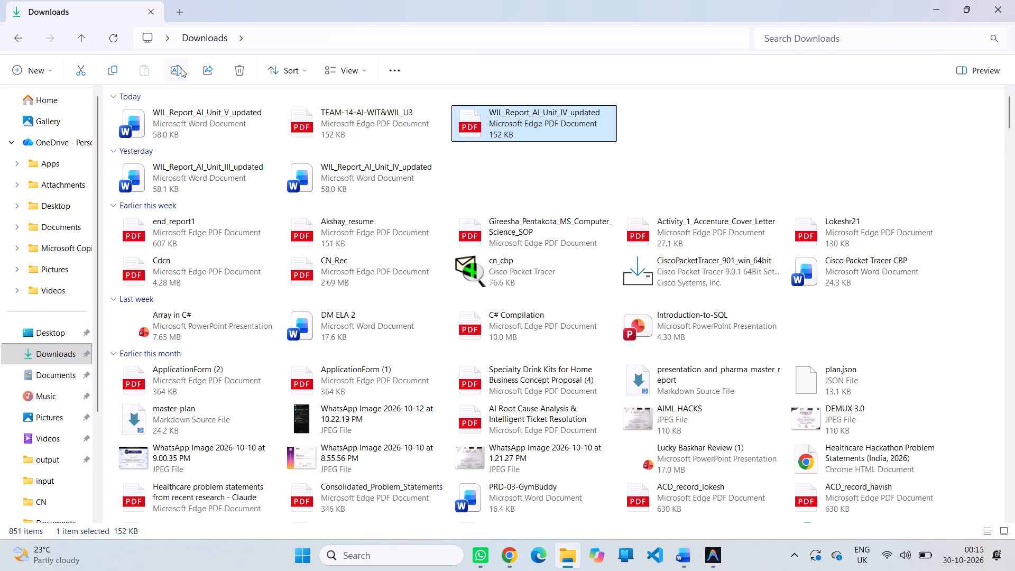
pyautogui.hotkey('ctrl', 'v')
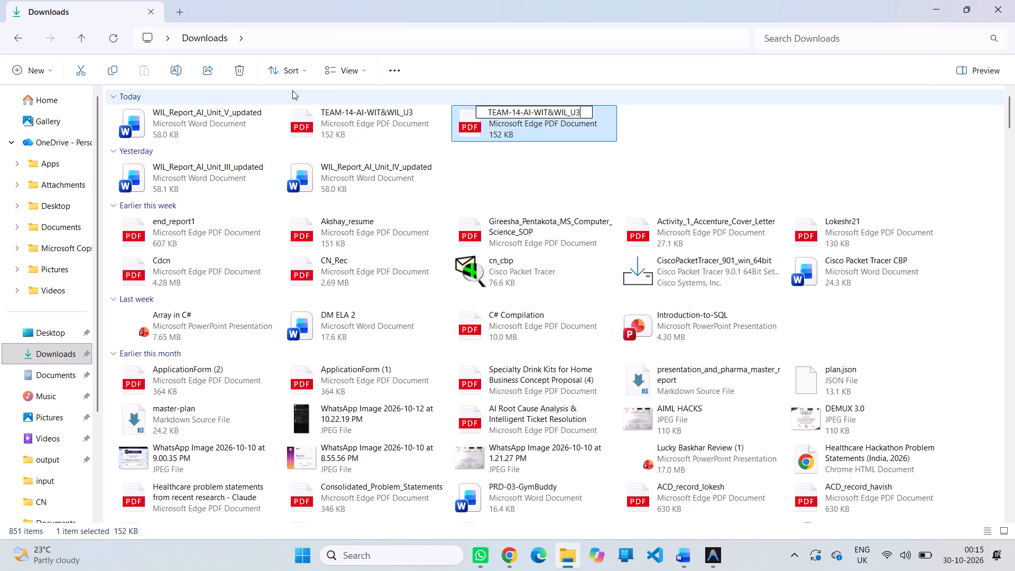
pyautogui.press('BackSpace')
pyautogui.press('4')
pyautogui.press('Return')
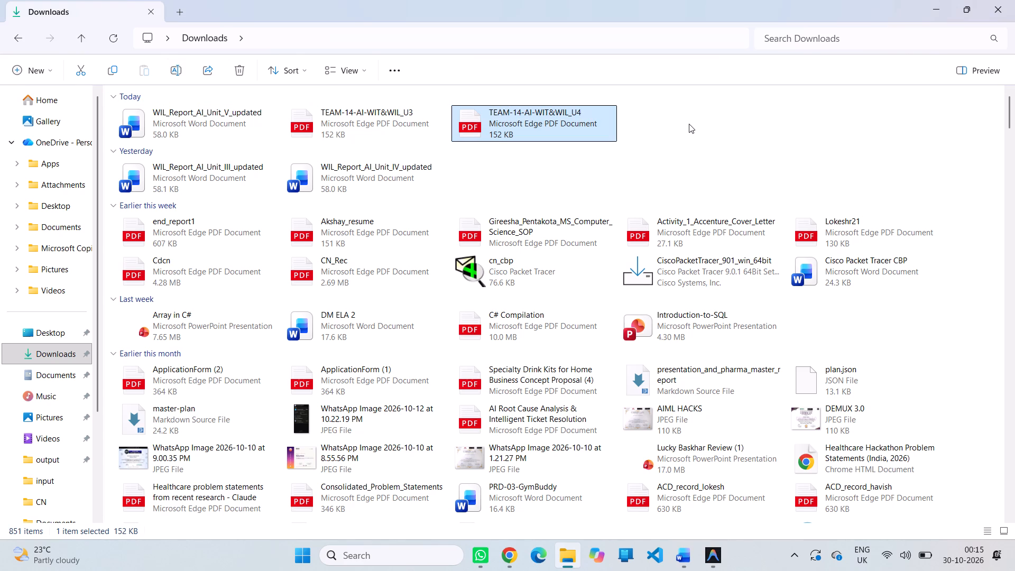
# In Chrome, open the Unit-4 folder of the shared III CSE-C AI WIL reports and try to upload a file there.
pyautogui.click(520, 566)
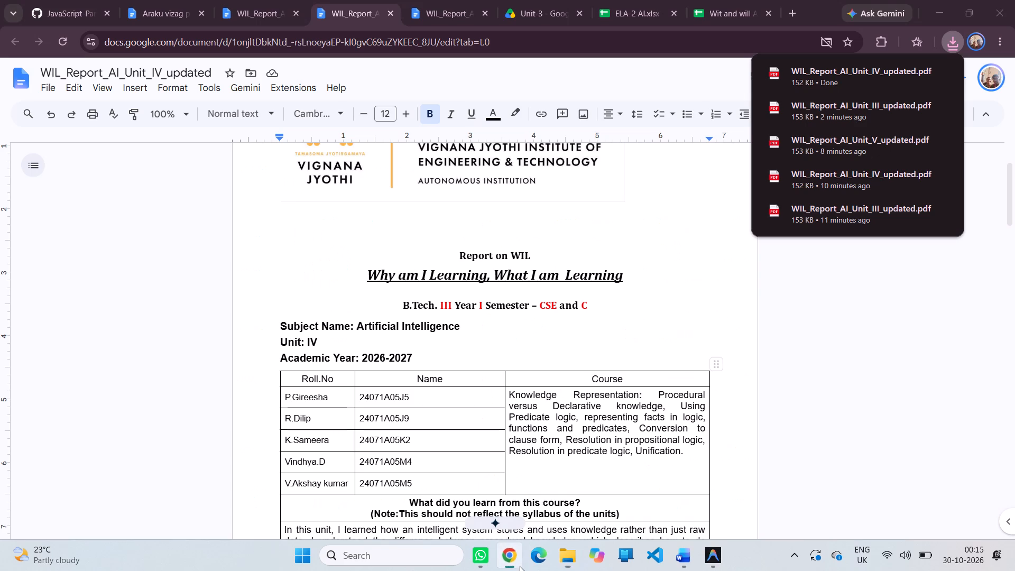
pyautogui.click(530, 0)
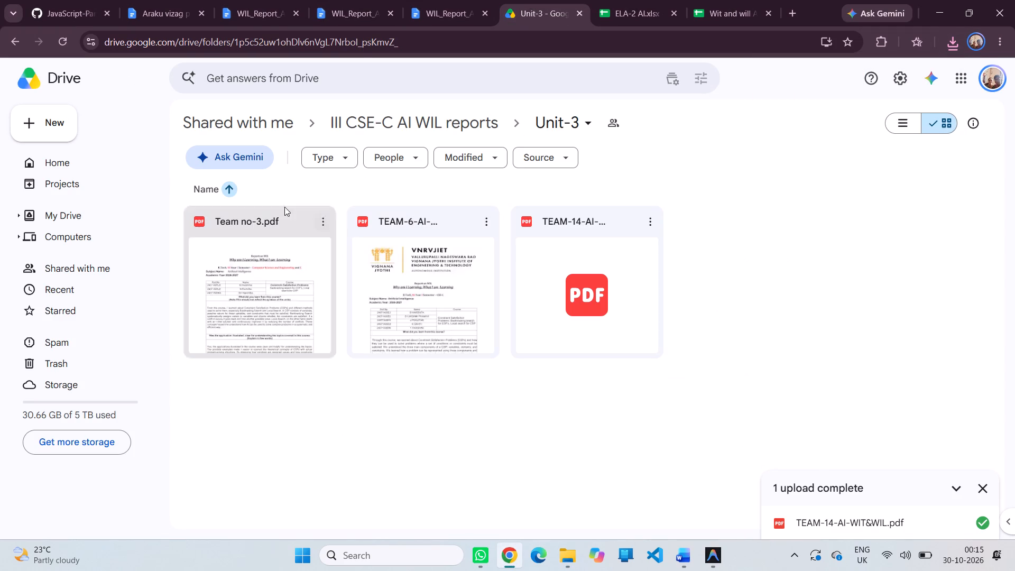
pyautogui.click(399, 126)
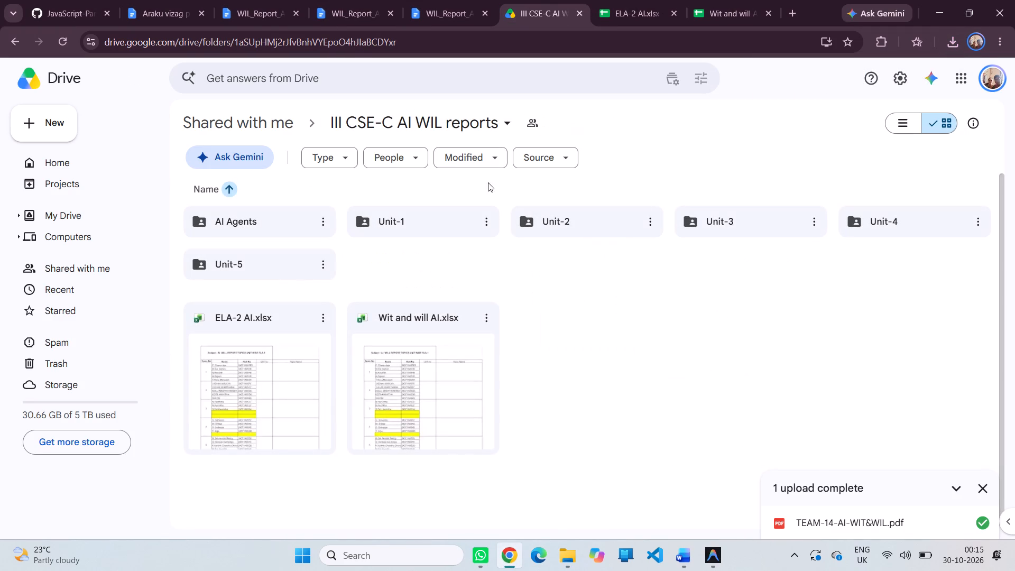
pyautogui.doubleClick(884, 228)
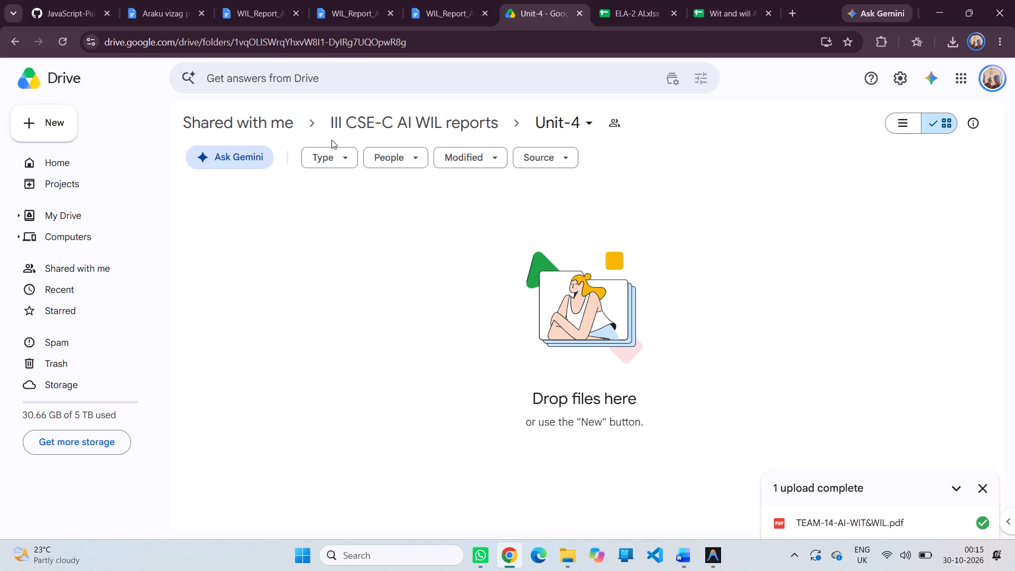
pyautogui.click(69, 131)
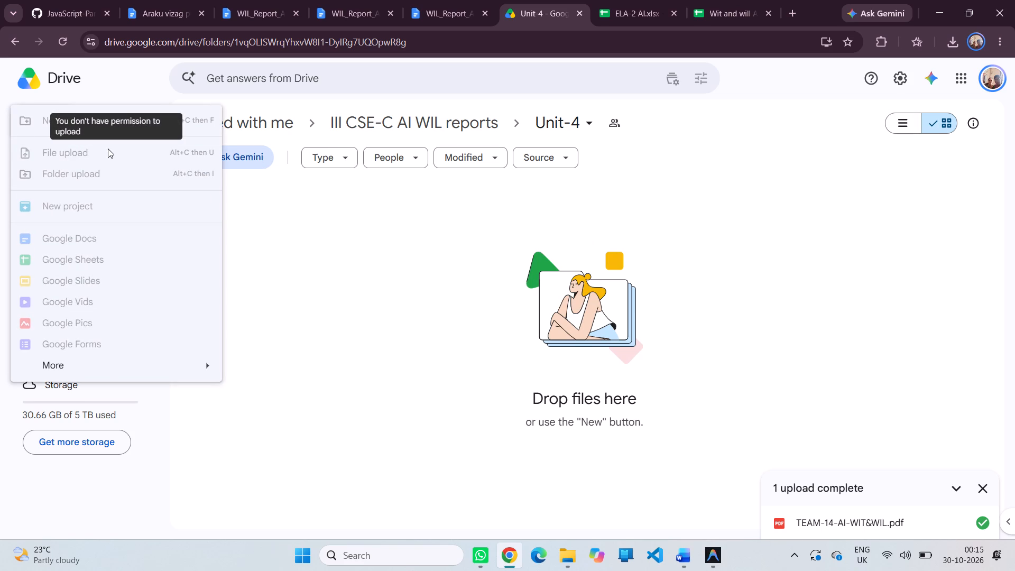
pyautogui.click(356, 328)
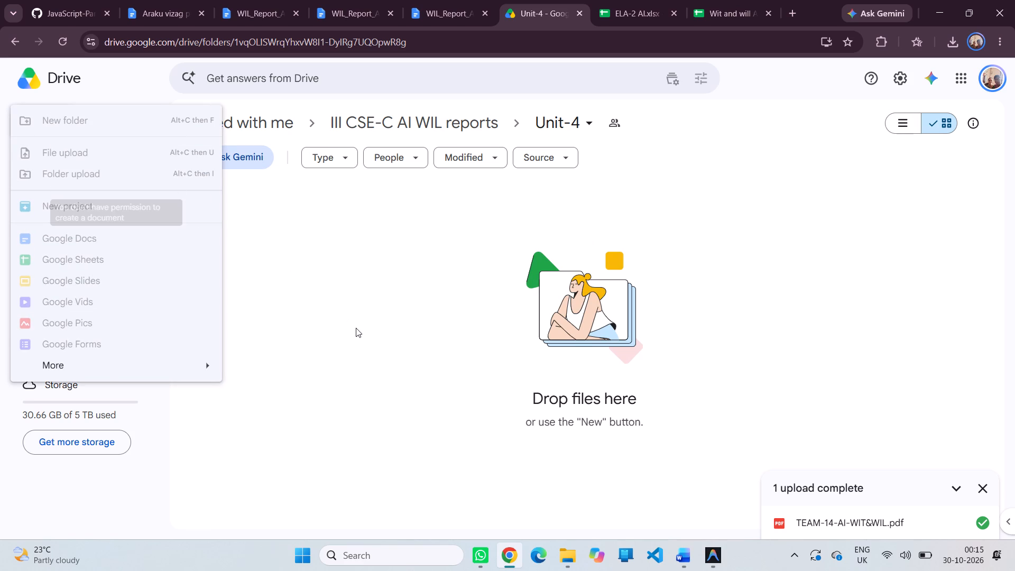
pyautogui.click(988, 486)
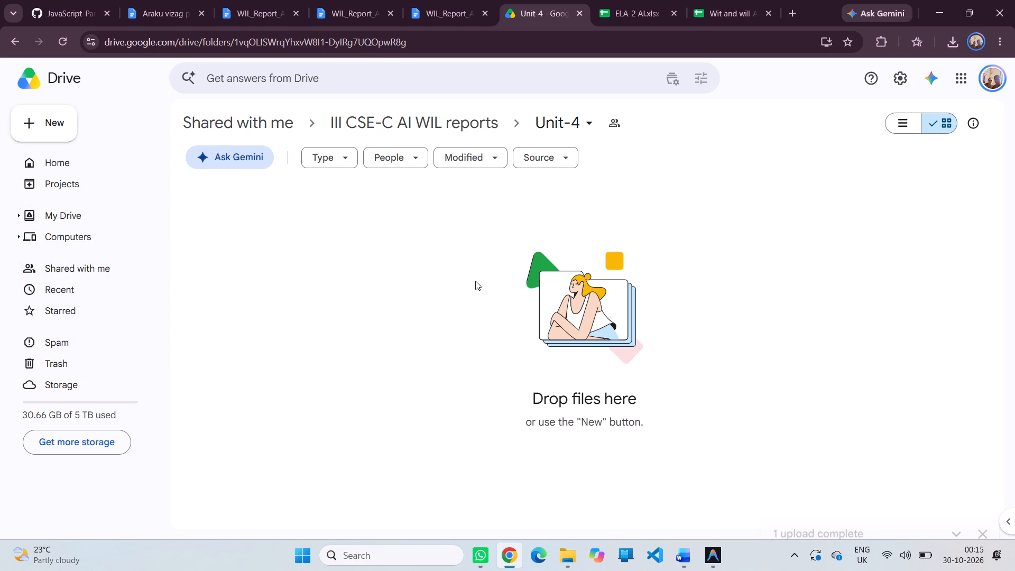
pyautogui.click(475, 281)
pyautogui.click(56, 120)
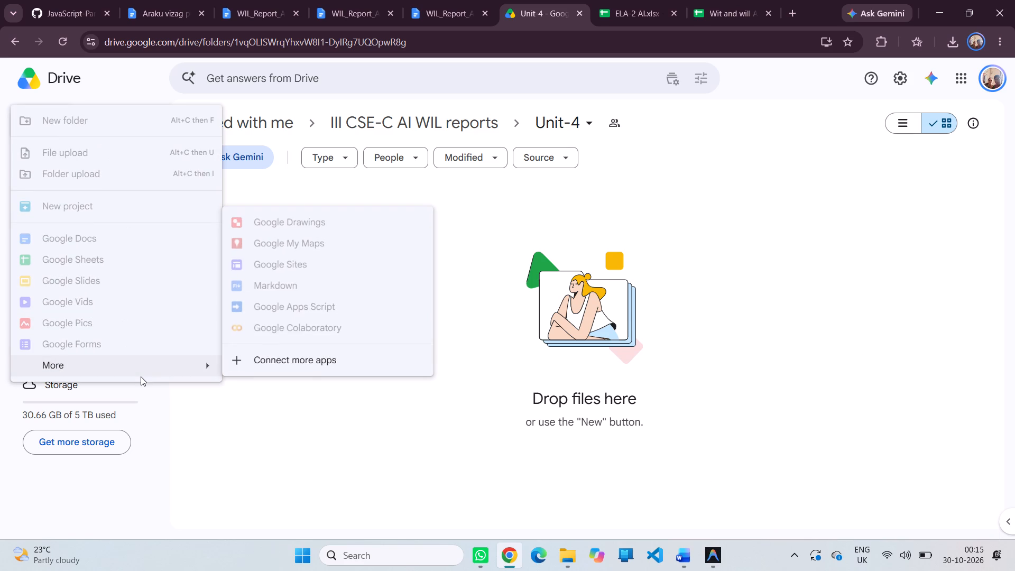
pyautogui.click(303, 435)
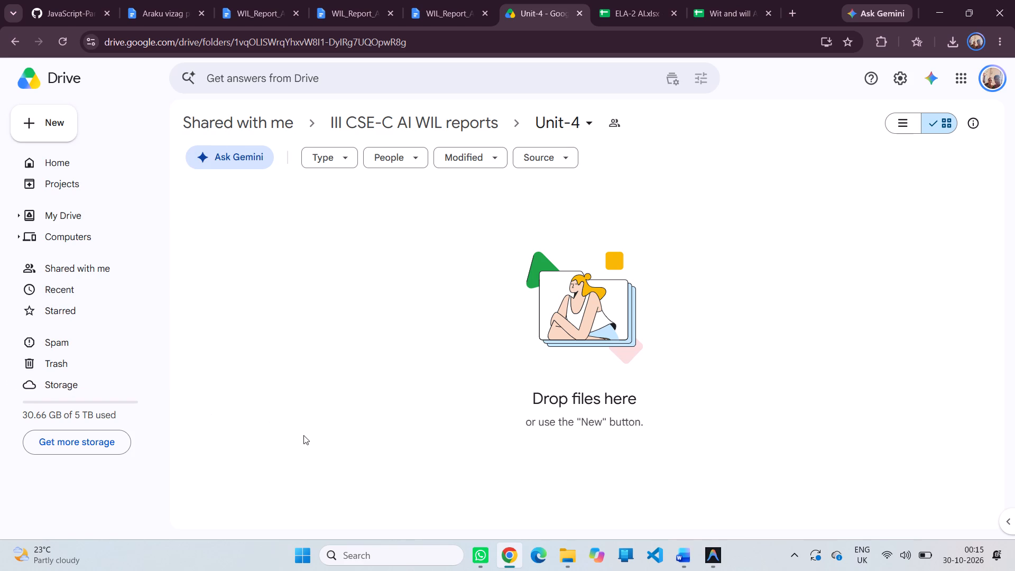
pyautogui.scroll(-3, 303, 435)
# Return to the Unit-3 folder, filter its files by modification in the last 30 days, clear that filter and look over the people filter.
pyautogui.click(432, 126)
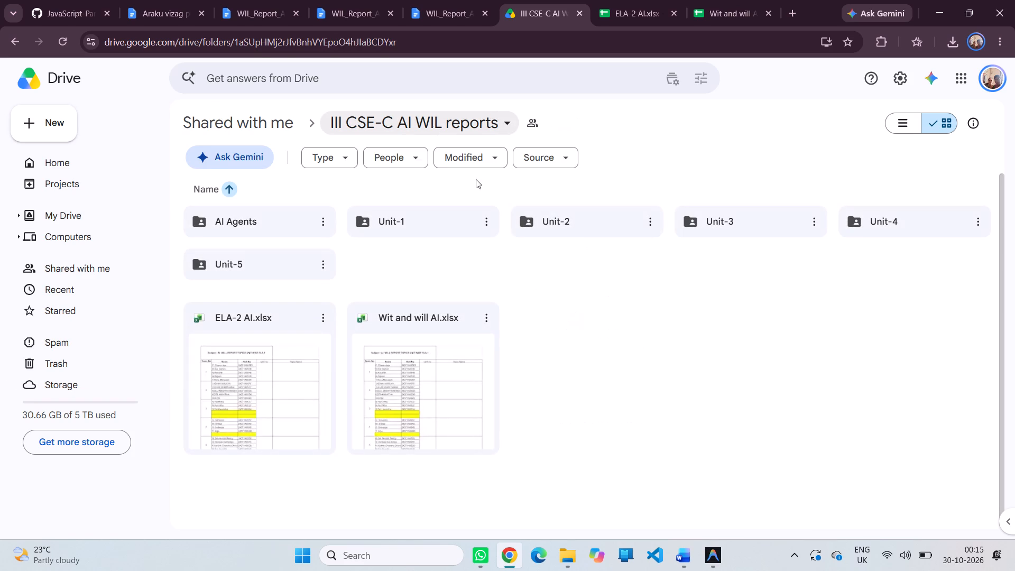
pyautogui.doubleClick(736, 225)
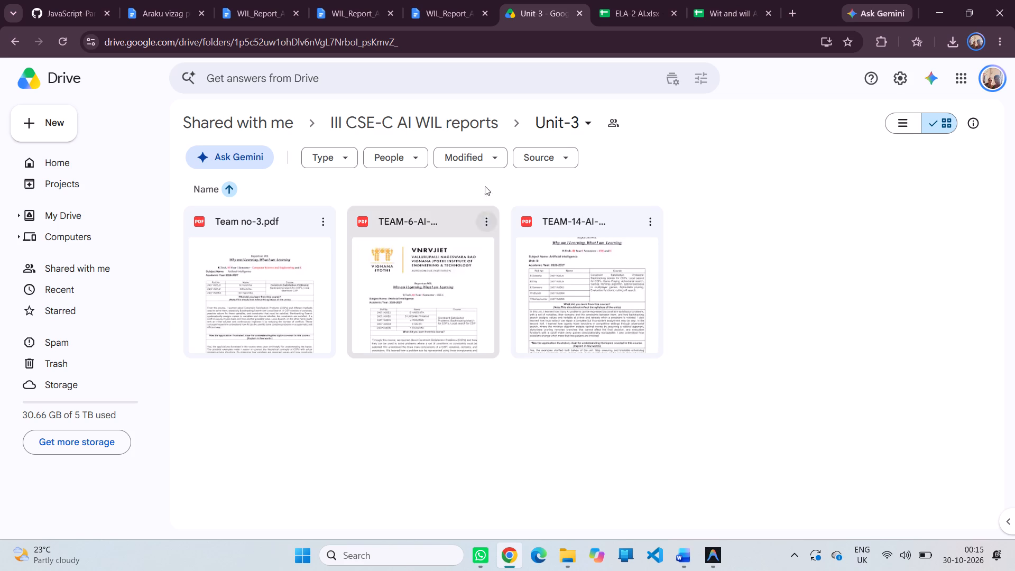
pyautogui.click(482, 150)
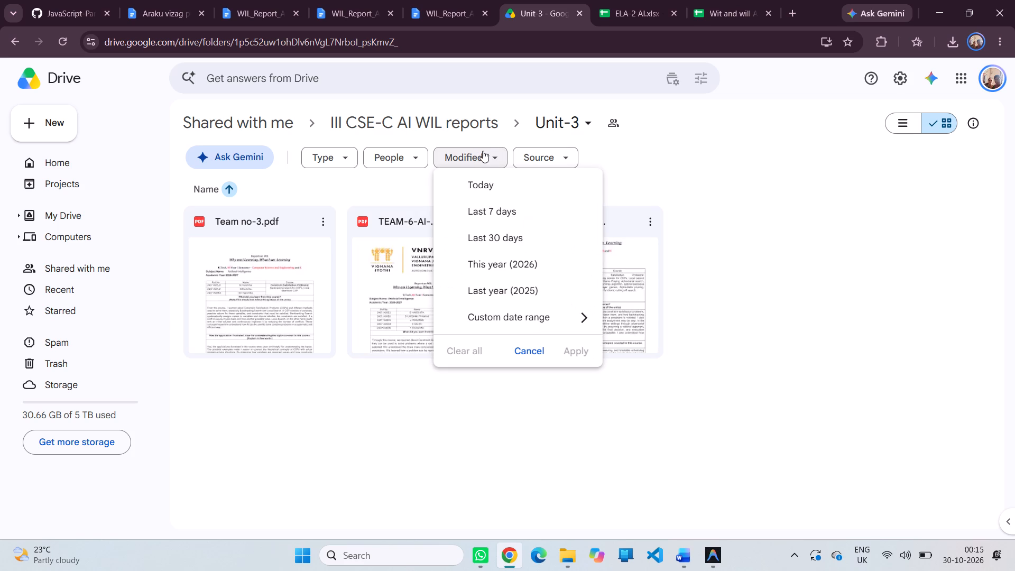
pyautogui.click(509, 240)
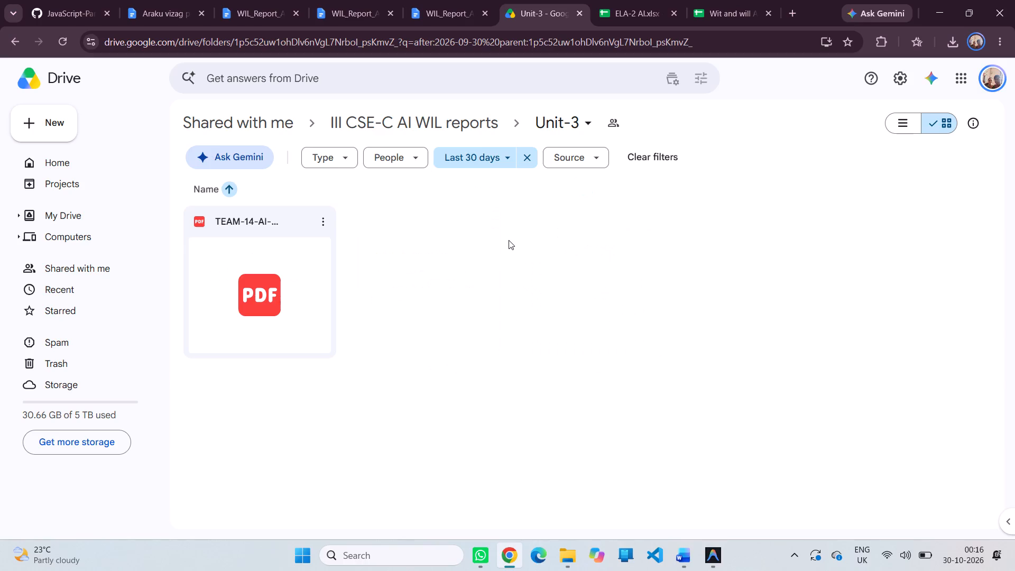
pyautogui.click(532, 156)
pyautogui.click(413, 149)
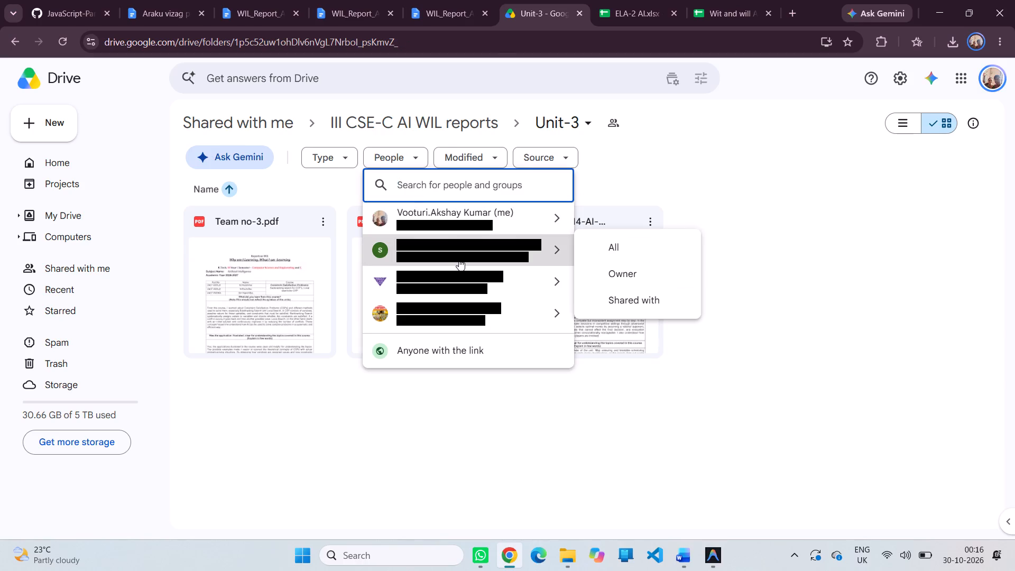
pyautogui.scroll(-2, 459, 259)
pyautogui.click(552, 414)
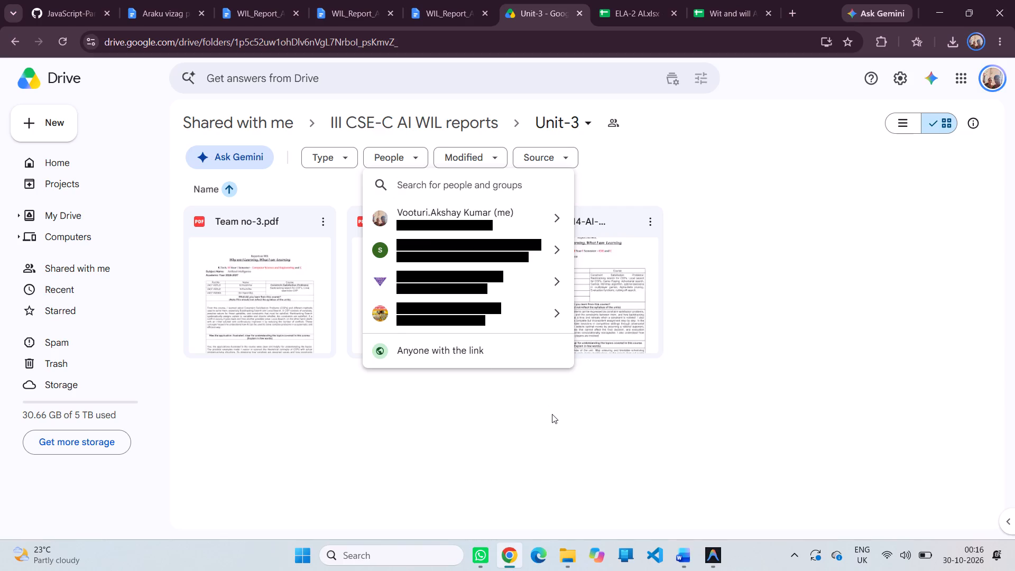
pyautogui.doubleClick(422, 294)
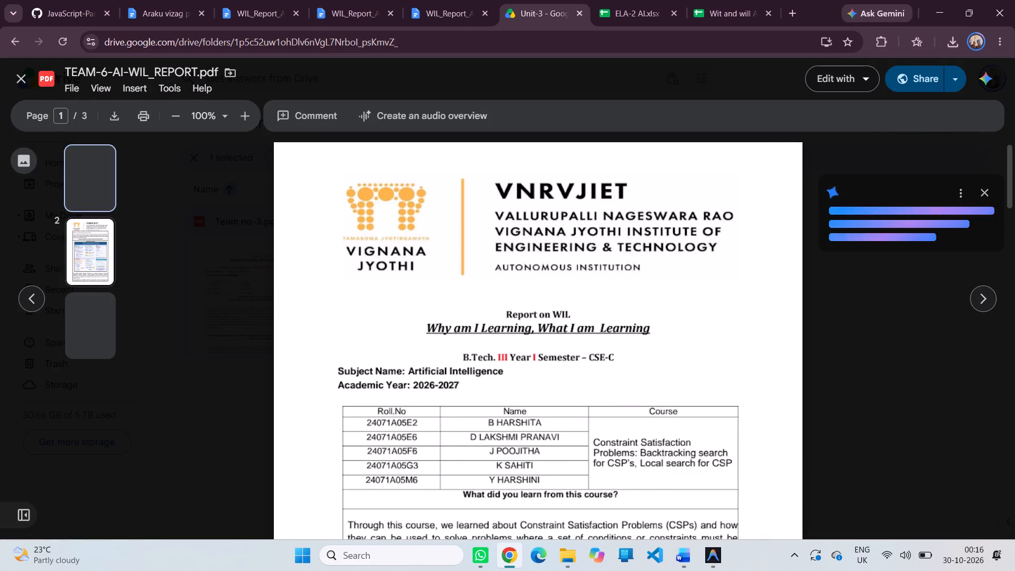
pyautogui.scroll(-9, 422, 294)
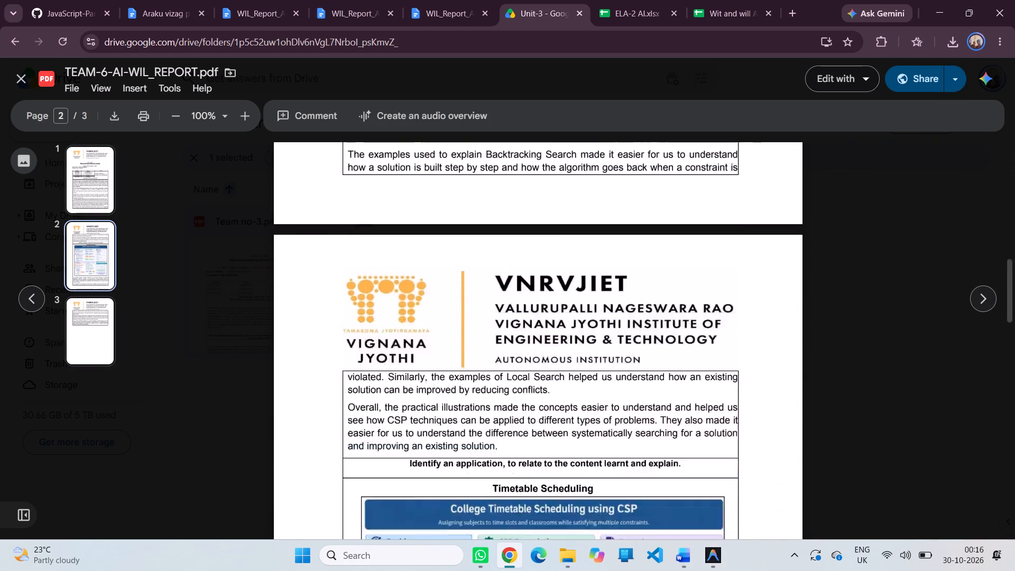
pyautogui.scroll(-6, 422, 294)
pyautogui.scroll(2, 422, 294)
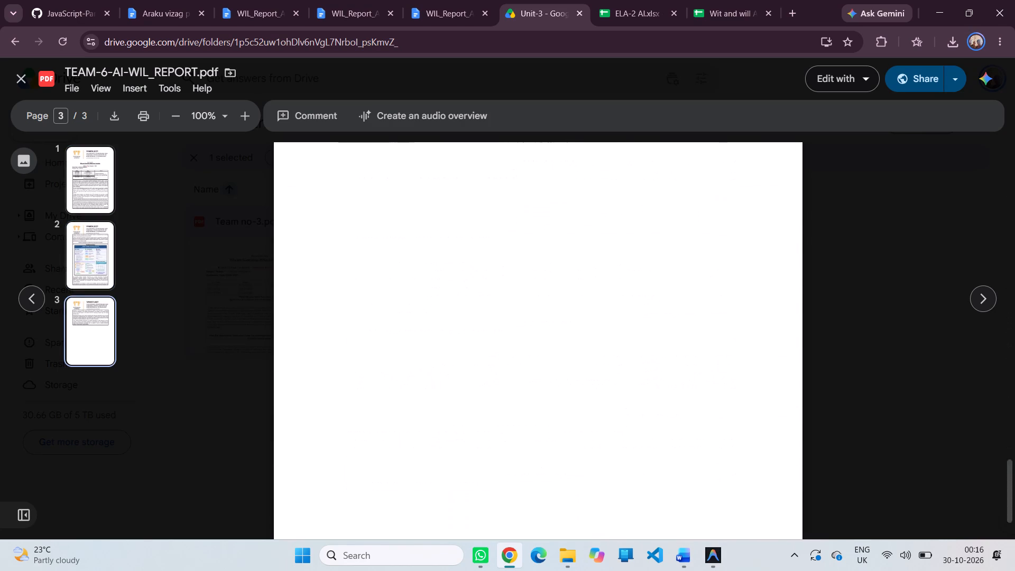
pyautogui.scroll(5, 422, 294)
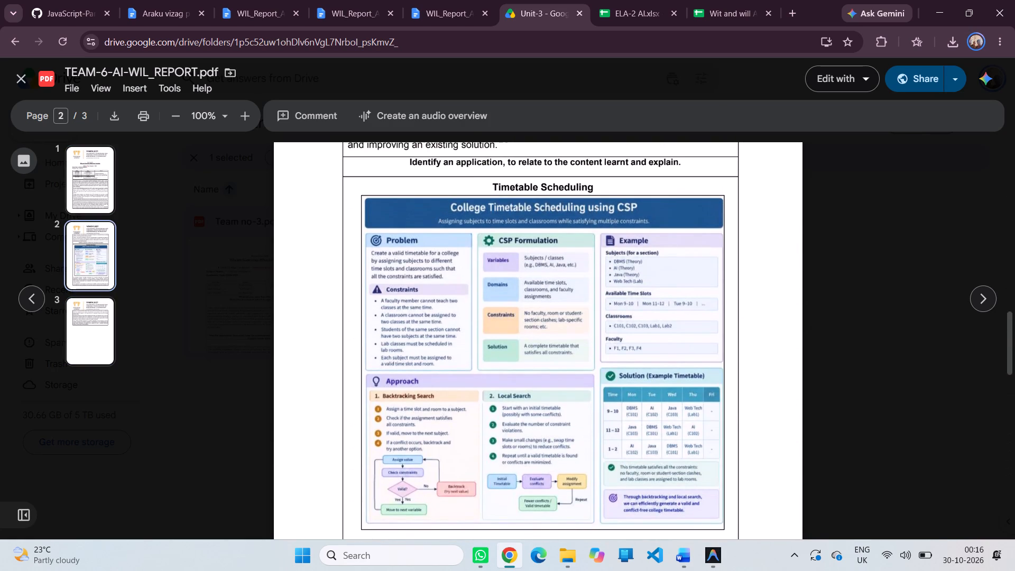
pyautogui.scroll(10, 422, 294)
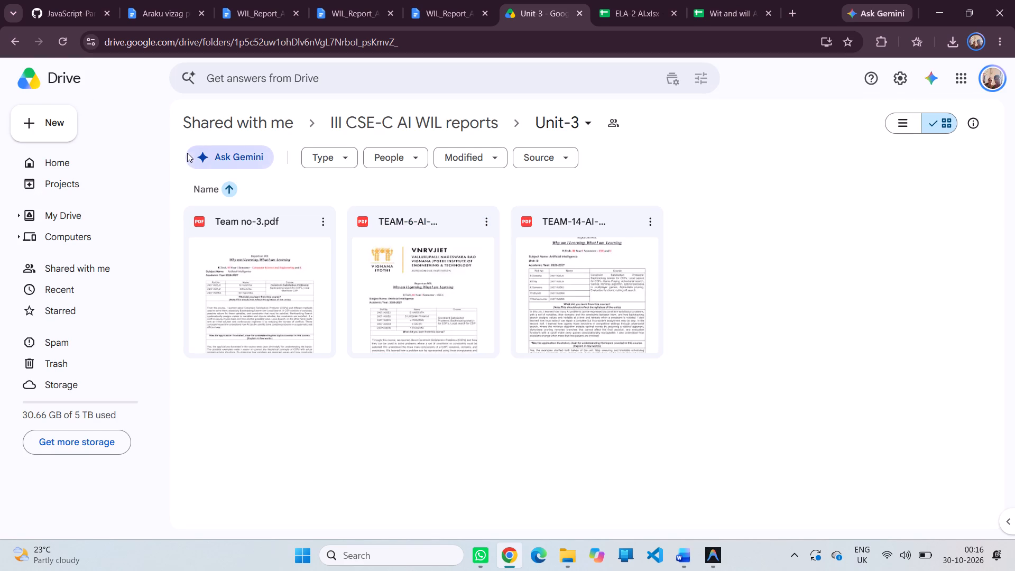
# Reopen the Unit-3 folder from III CSE-C AI WIL reports and check its sharing and general access settings.
pyautogui.click(476, 115)
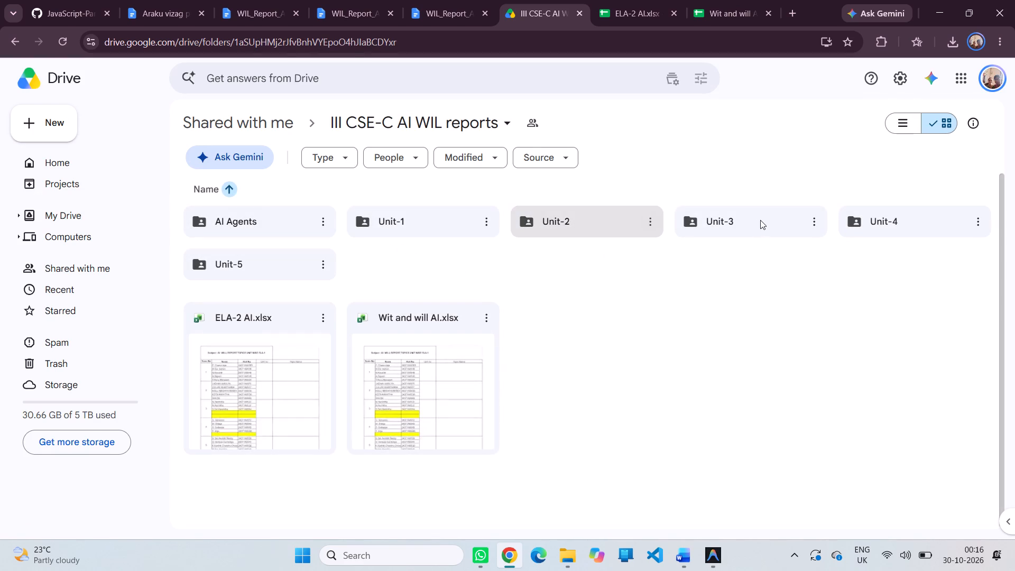
pyautogui.doubleClick(760, 220)
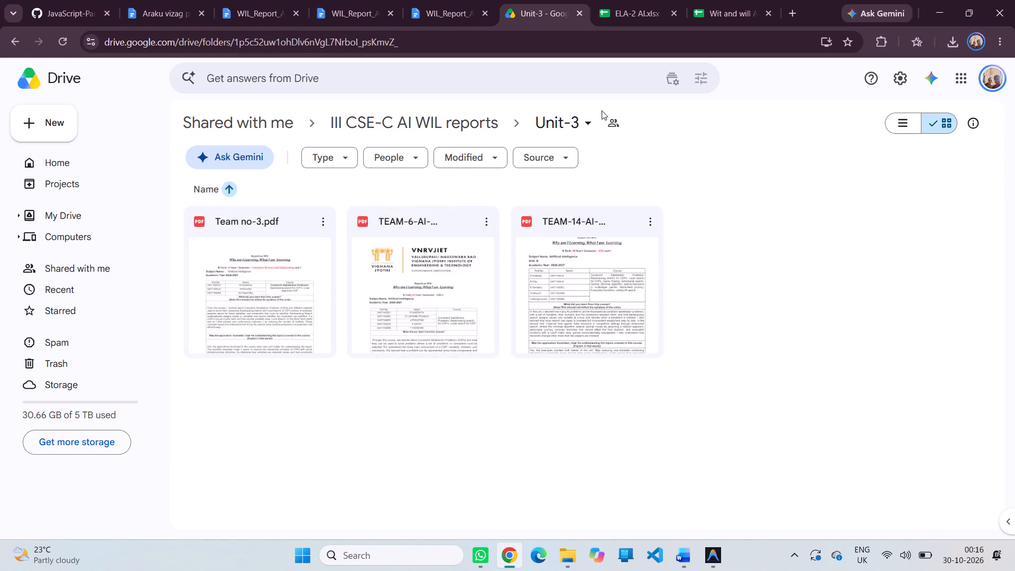
pyautogui.click(610, 127)
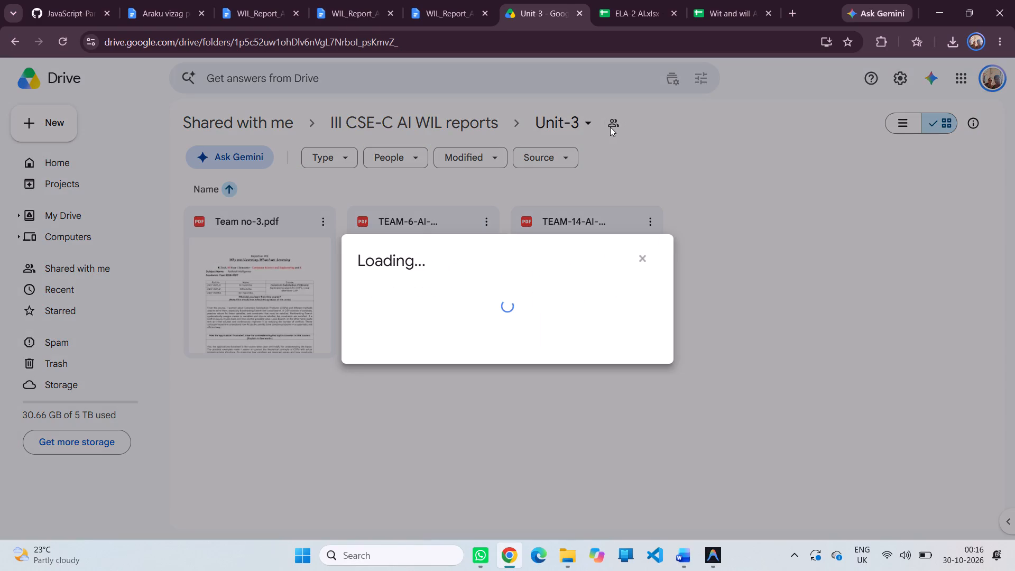
pyautogui.click(644, 259)
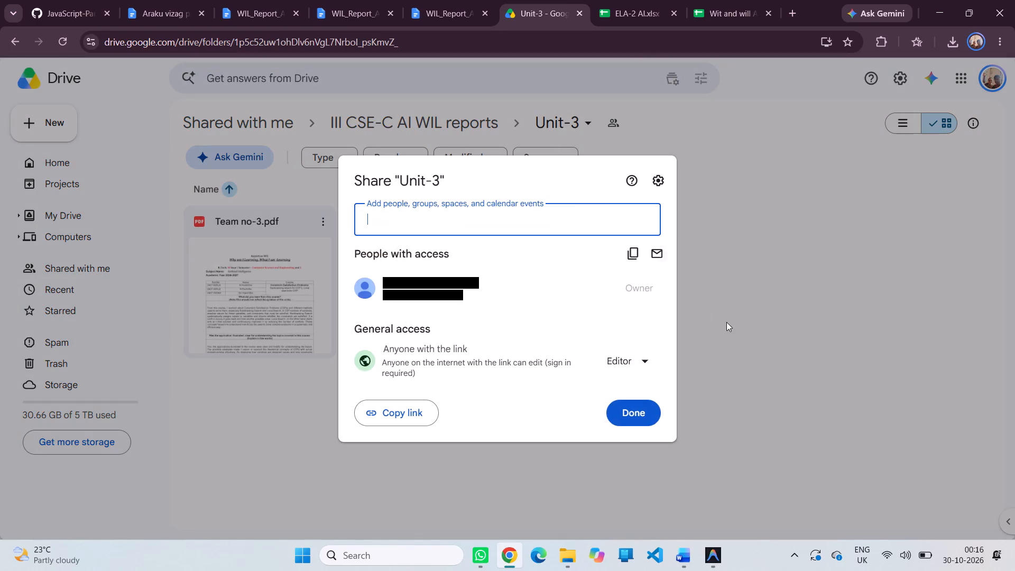
pyautogui.click(728, 320)
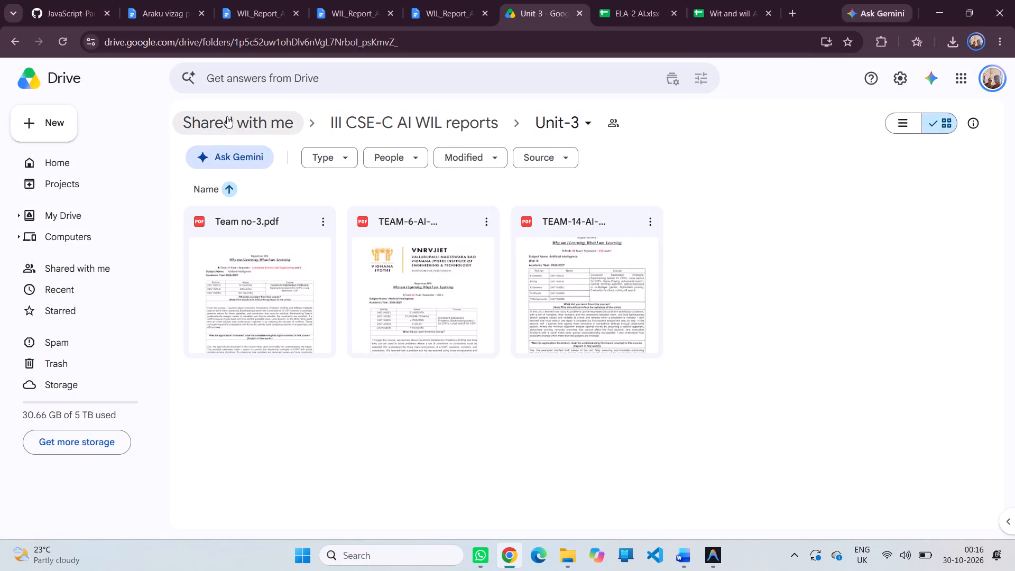
# Open the Unit-4 folder of III CSE-C AI WIL reports and check its general access permission.
pyautogui.click(389, 128)
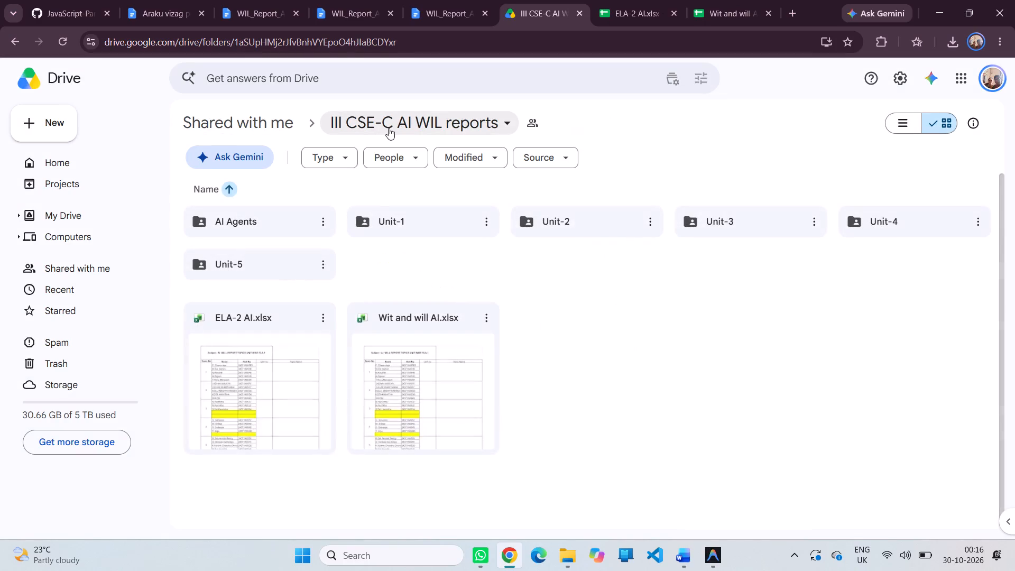
pyautogui.doubleClick(868, 232)
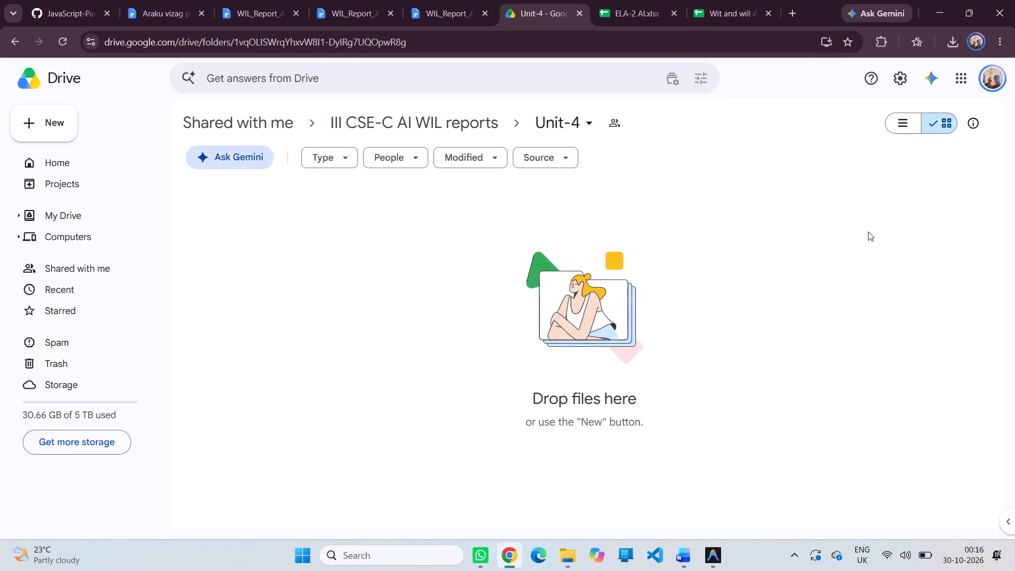
pyautogui.click(621, 122)
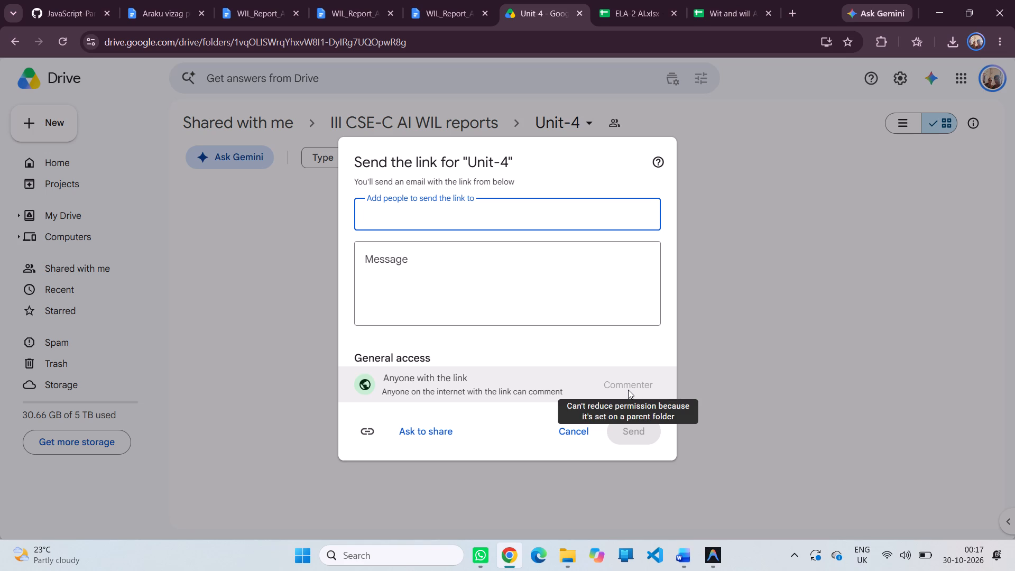
pyautogui.click(775, 385)
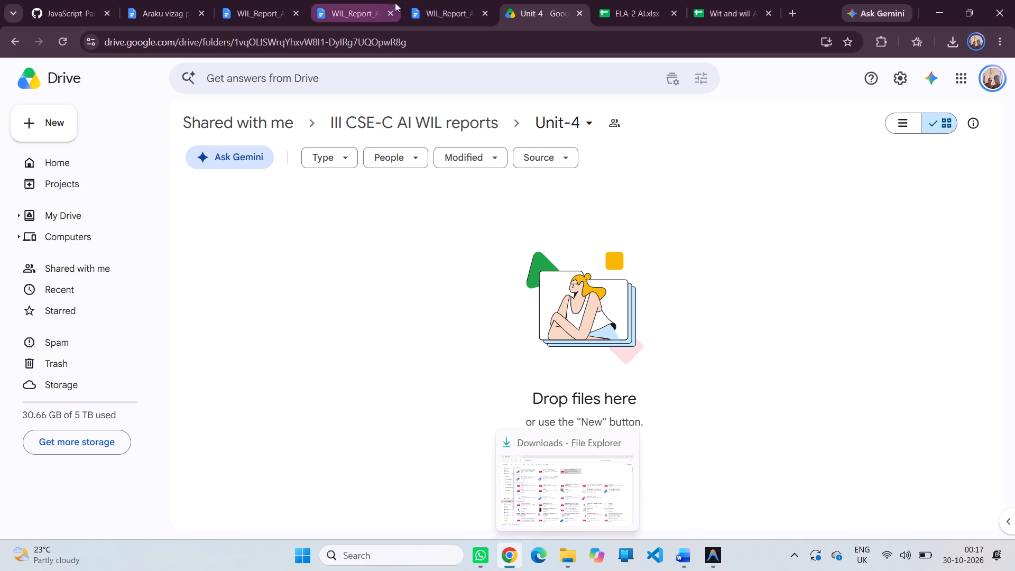
# Switch to the WIL_Report_AI_Unit_V_updated document and download it.
pyautogui.click(428, 6)
pyautogui.scroll(7, 506, 288)
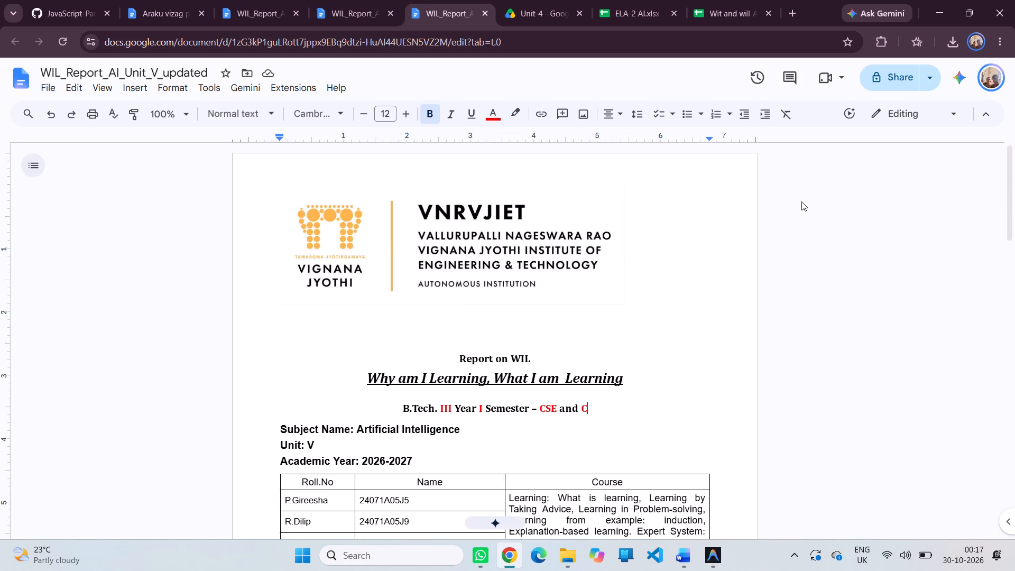
pyautogui.click(46, 84)
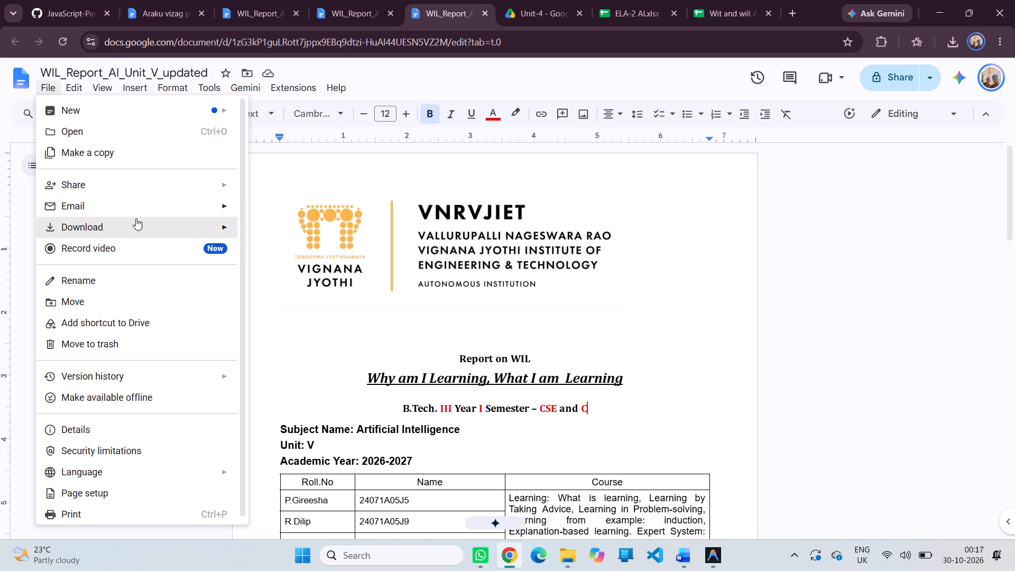
pyautogui.click(338, 257)
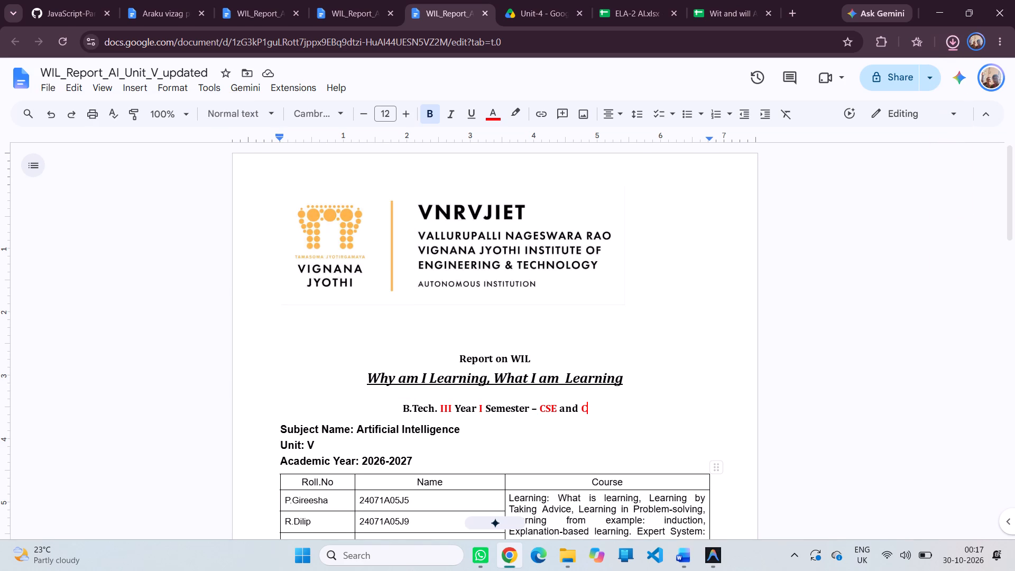
# Switch to the Downloads folder in File Explorer and rename the WIL_Report_AI_Unit_V_updated PDF as TEAM-14-AI-WIT&WIL_U5.
pyautogui.click(569, 557)
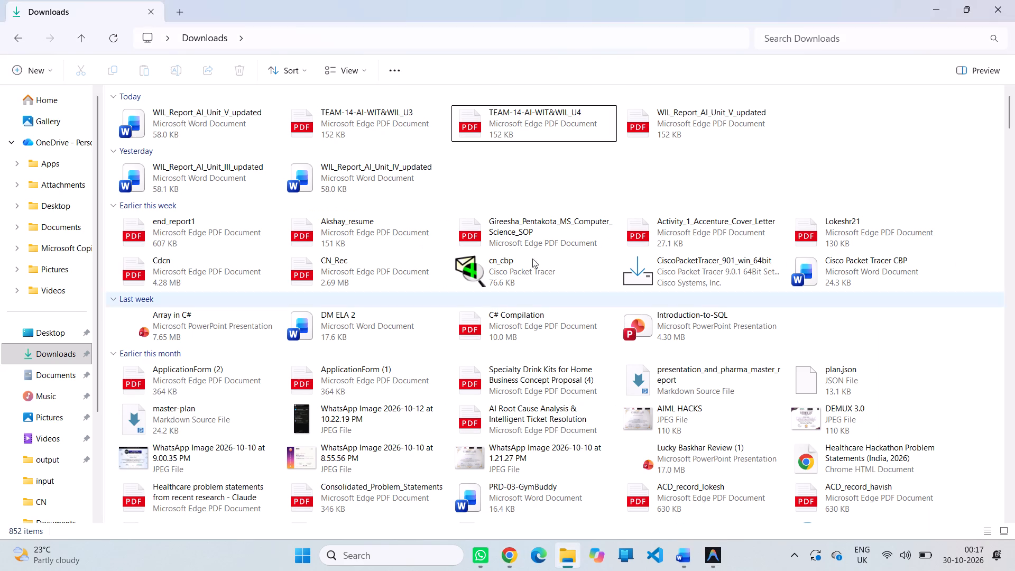
pyautogui.click(694, 121)
pyautogui.click(694, 121)
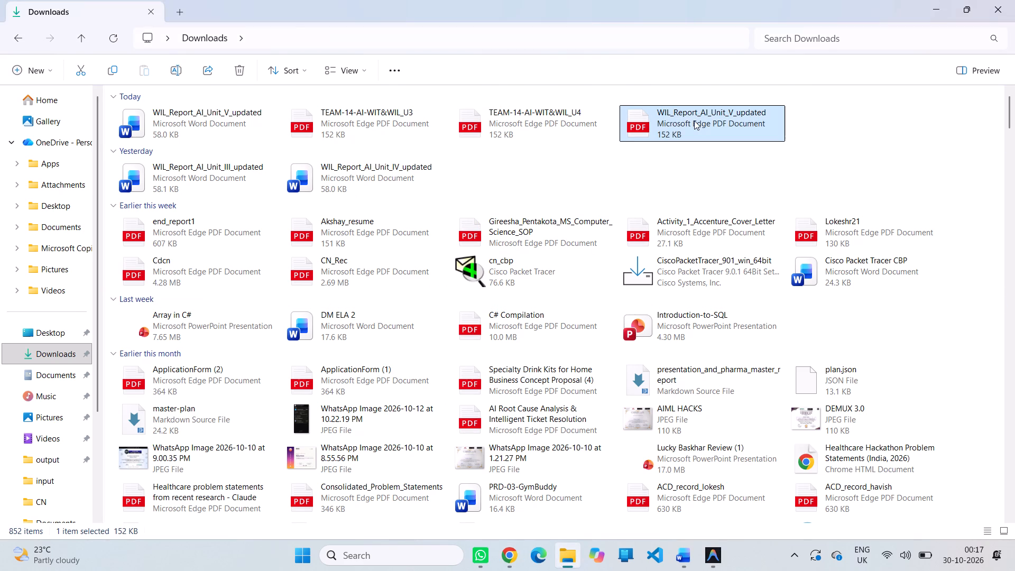
pyautogui.doubleClick(694, 121)
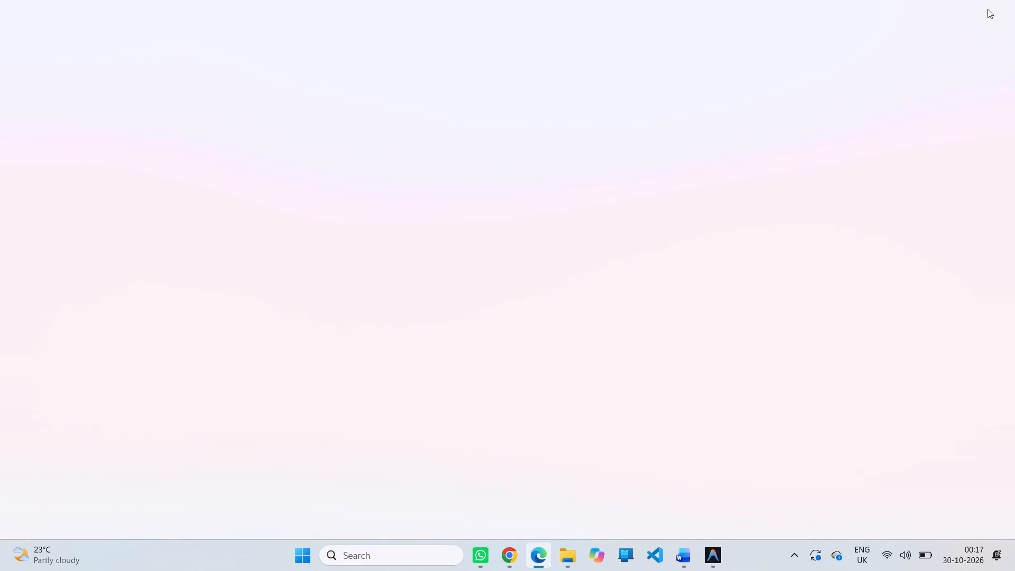
pyautogui.click(1011, 5)
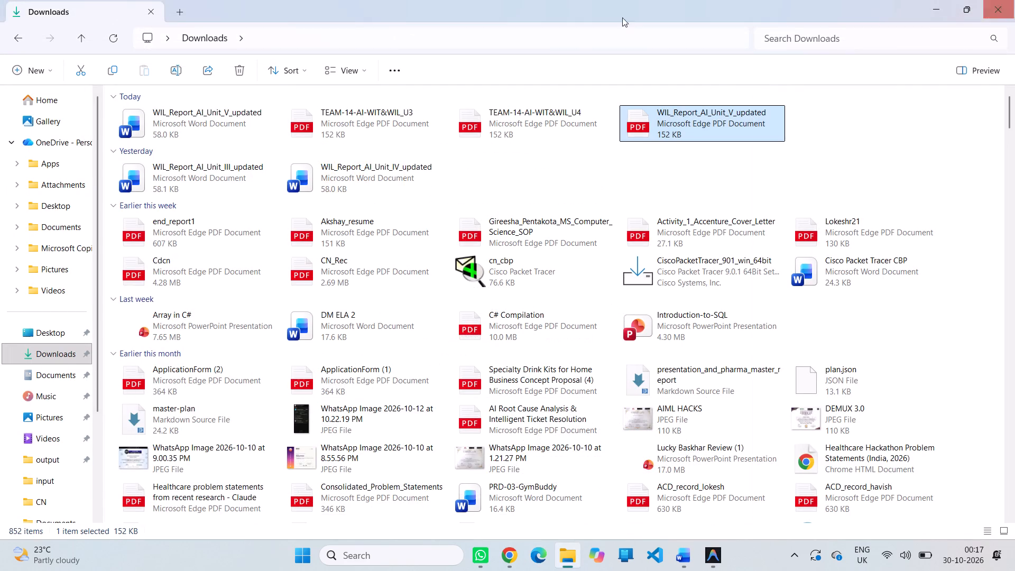
pyautogui.click(181, 69)
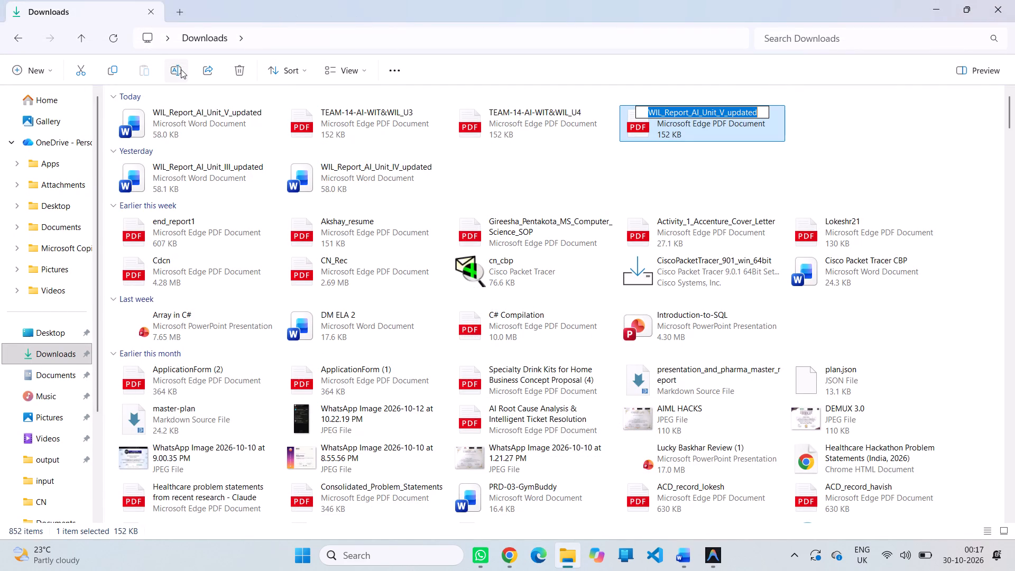
pyautogui.hotkey('ctrl', 'v')
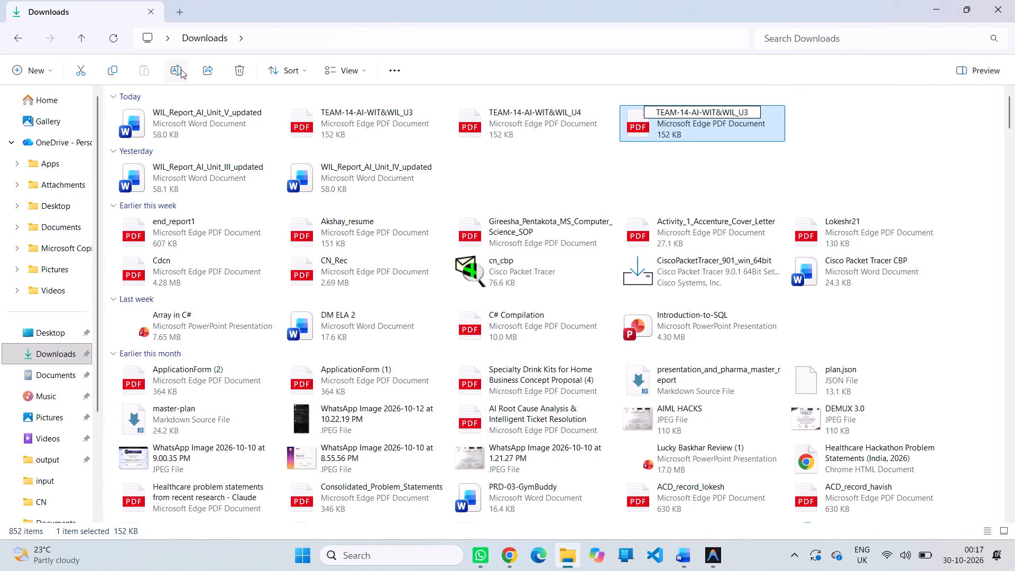
pyautogui.press('BackSpace')
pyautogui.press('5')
pyautogui.press('Return')
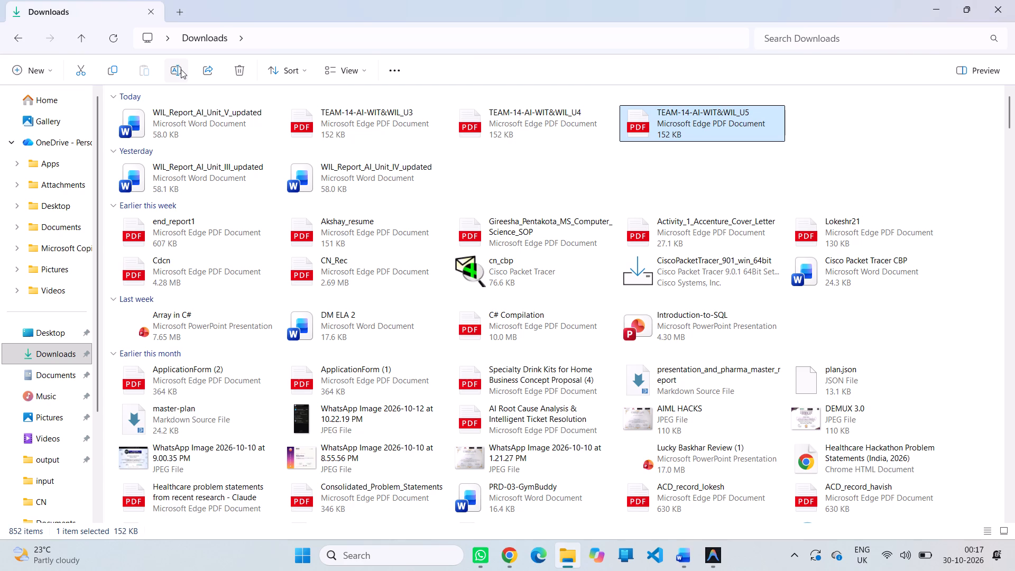
# Select the TEAM-14-AI-WIT&WIL_U4 and TEAM-14-AI-WIT&WIL_U5 PDFs together and carry them over to Chrome for upload.
pyautogui.keyDown('ctrl'); pyautogui.click(537, 125); pyautogui.keyUp('ctrl')
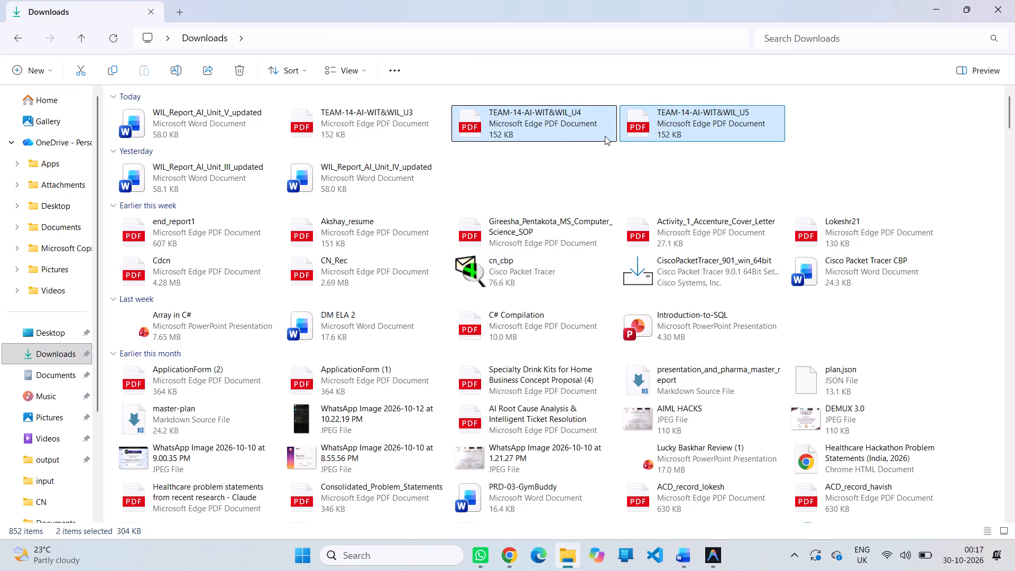
pyautogui.click(561, 121)
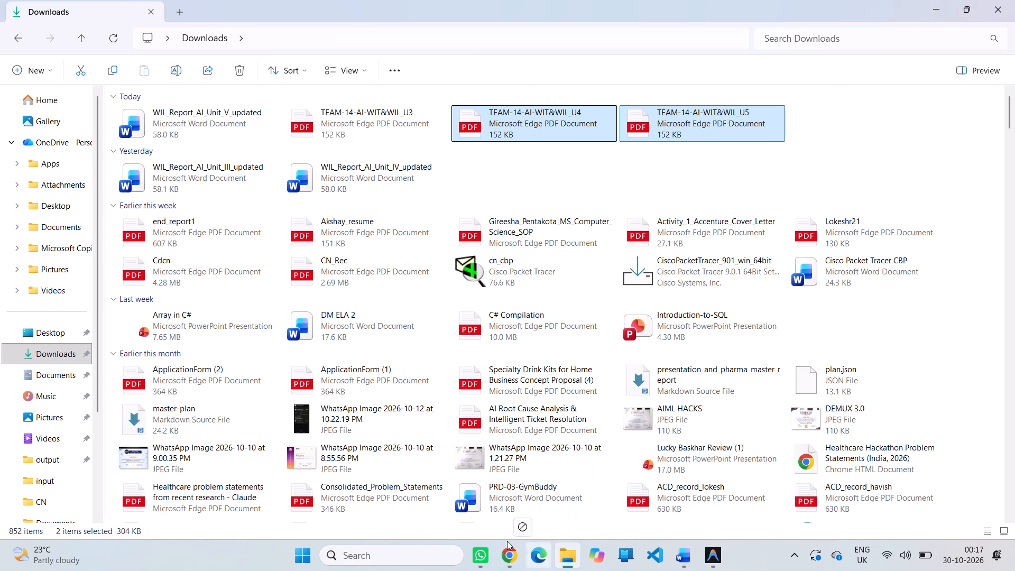